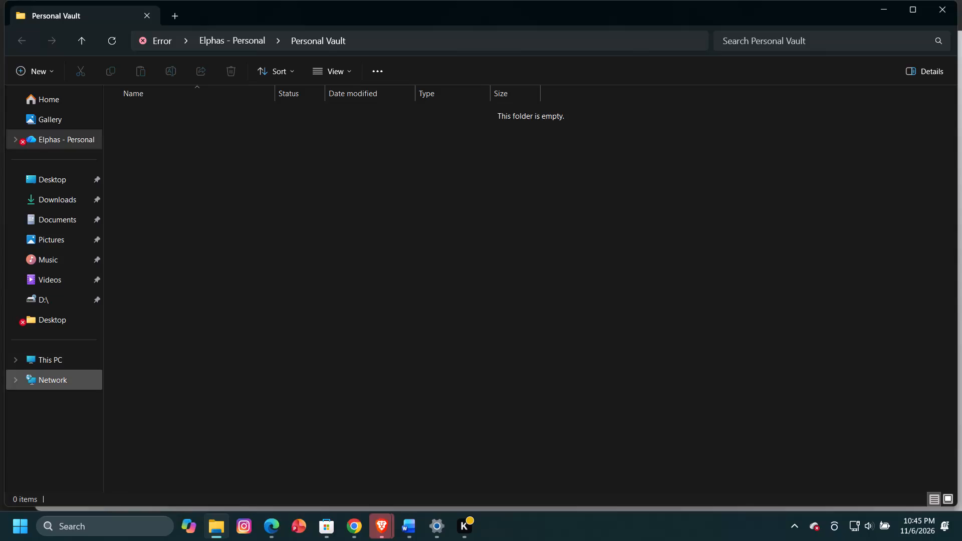
Open the Network location to view its contents.
double_click(55, 381)
double_click(57, 381)
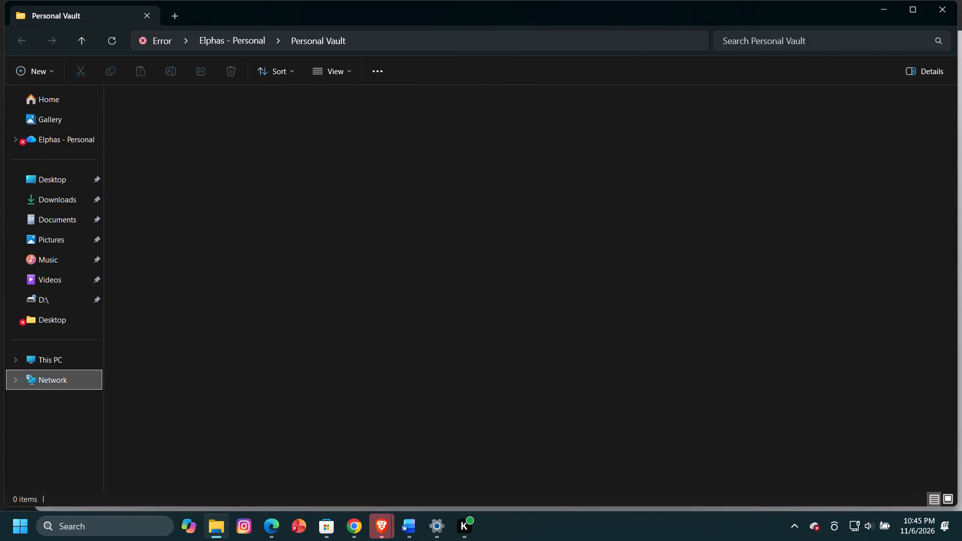
left_click(60, 377)
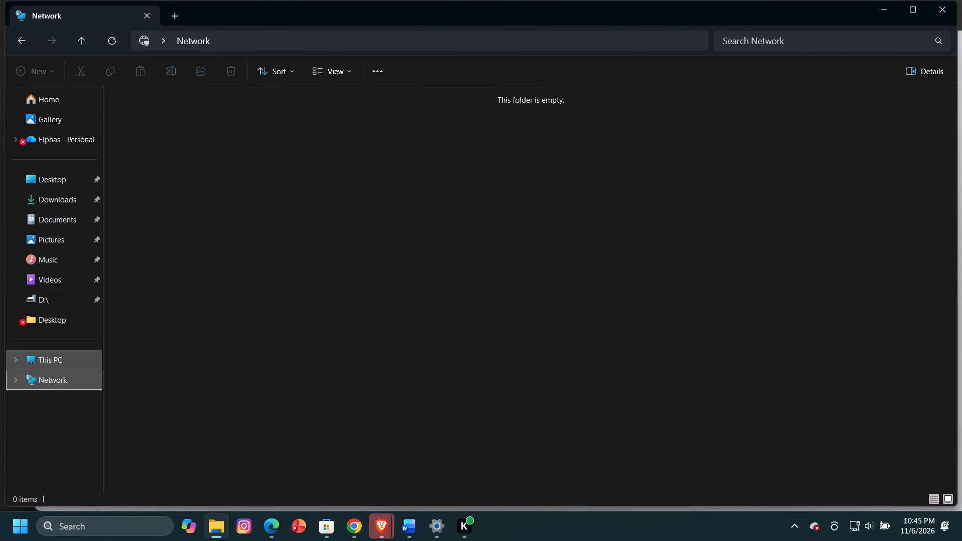
Open Local Disk (C:) from This PC and examine its top-level folders, selecting Intel and PerfLogs.
left_click(63, 369)
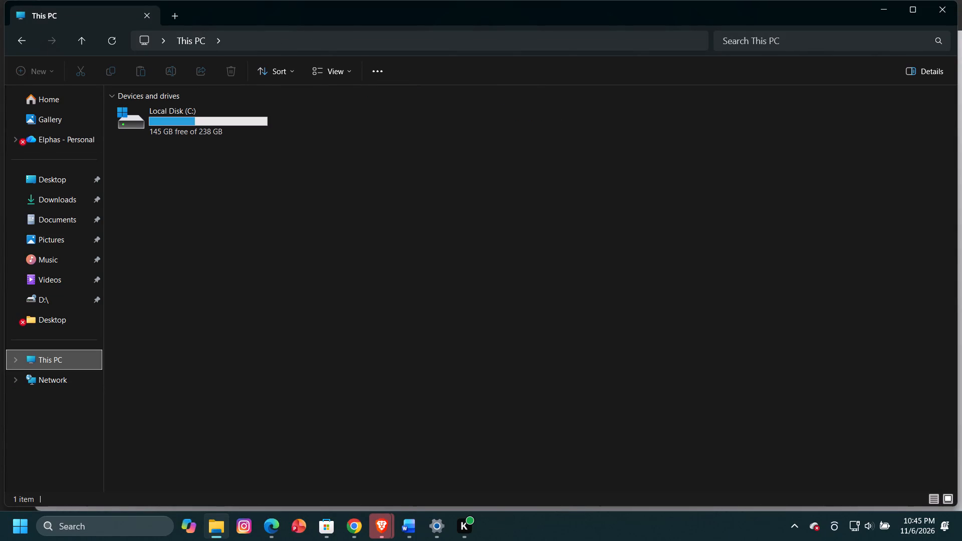
double_click(224, 122)
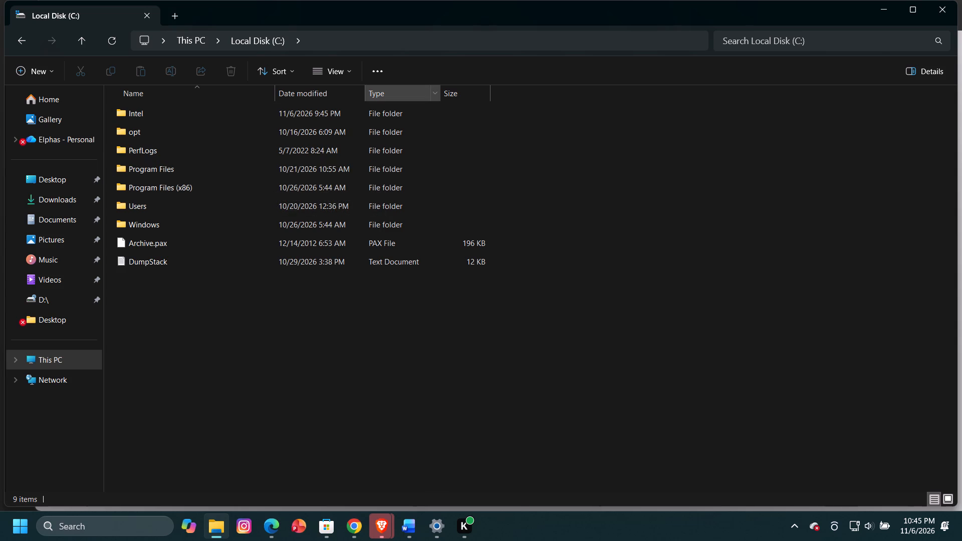
scroll(480, 112, "up", 4)
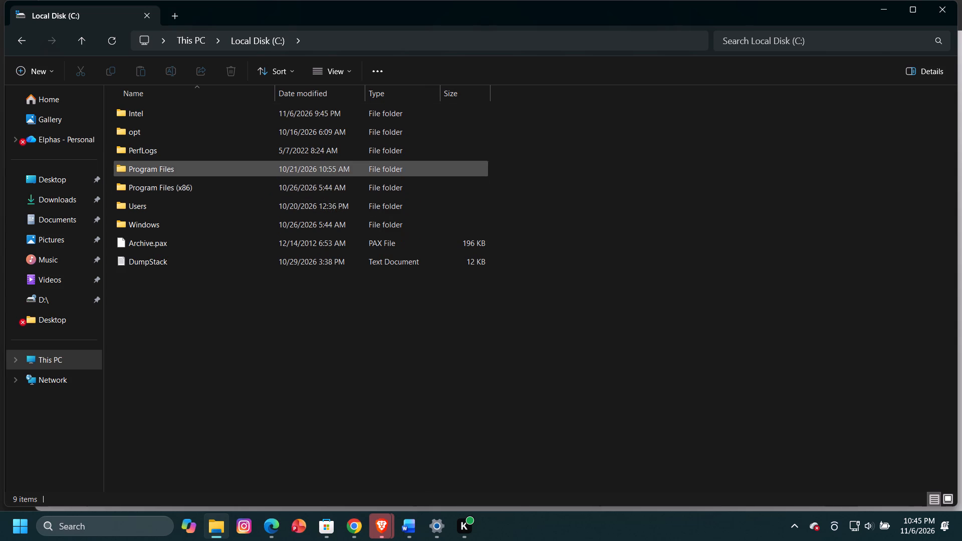
left_click(430, 114)
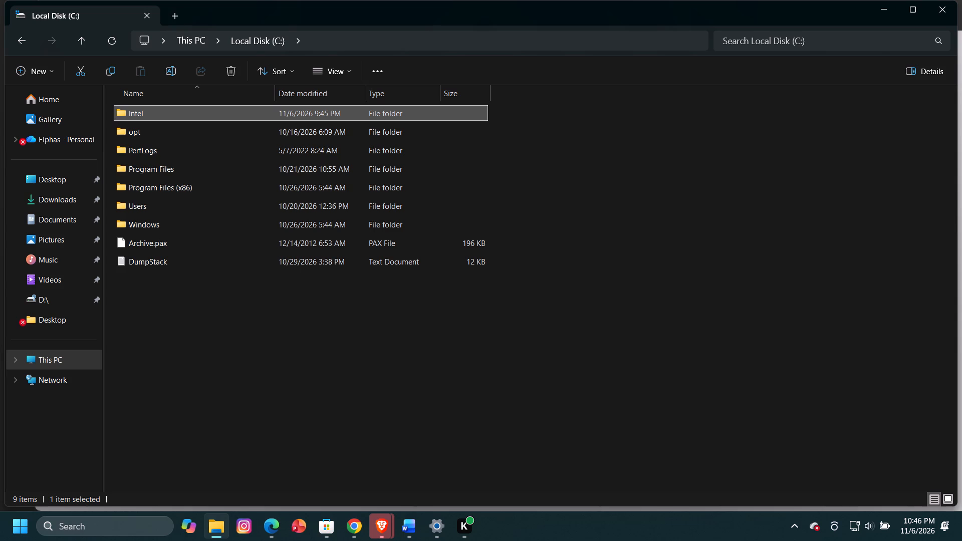
scroll(388, 108, "down", 4)
left_click(287, 145)
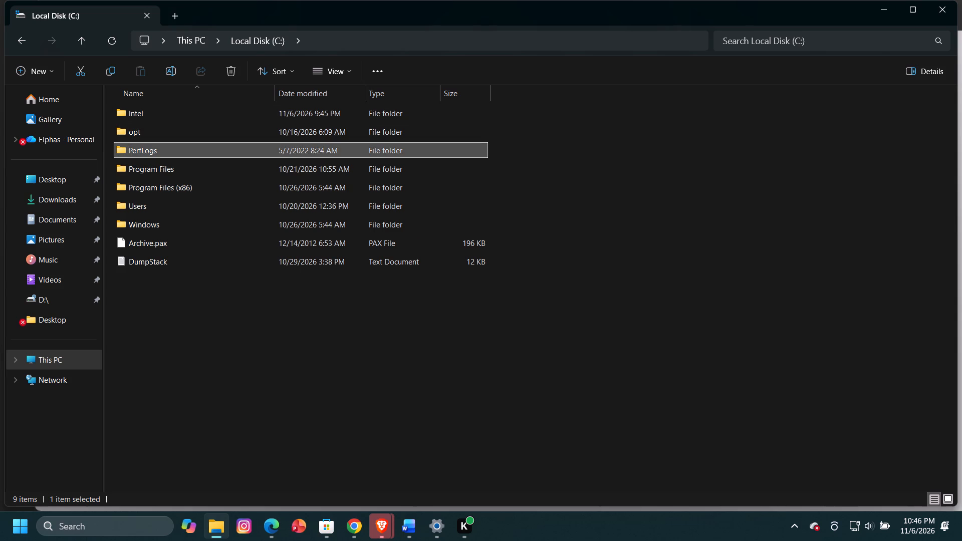
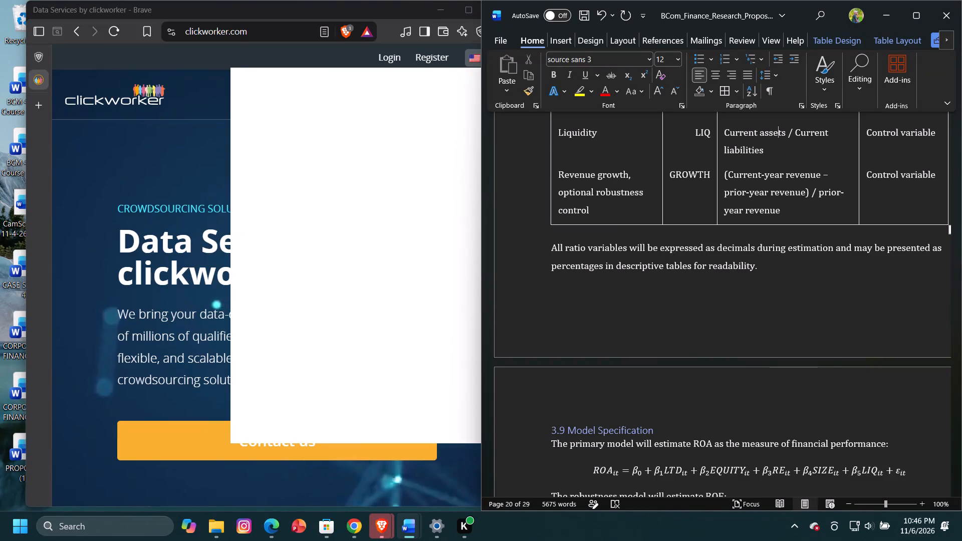
Maximize the Word window with the finance research proposal and review section 3.8 Measurement of Variables and the data-source table before it.
left_click(918, 17)
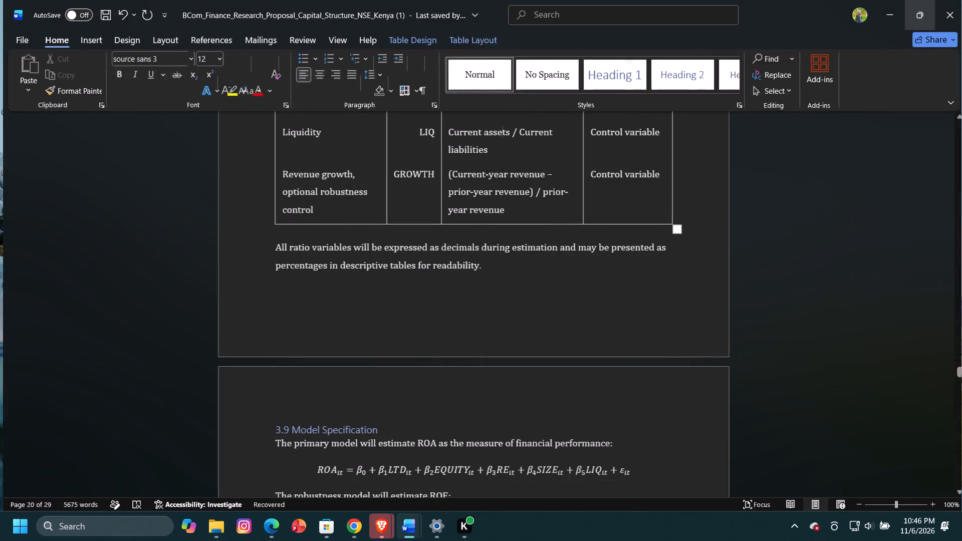
scroll(666, 135, "down", 4)
scroll(637, 150, "up", 18)
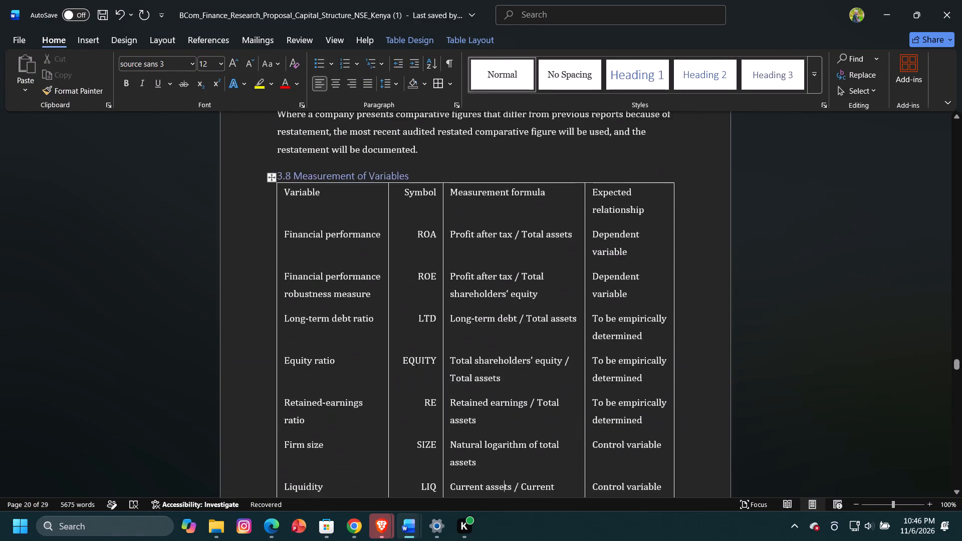
scroll(652, 137, "up", 12)
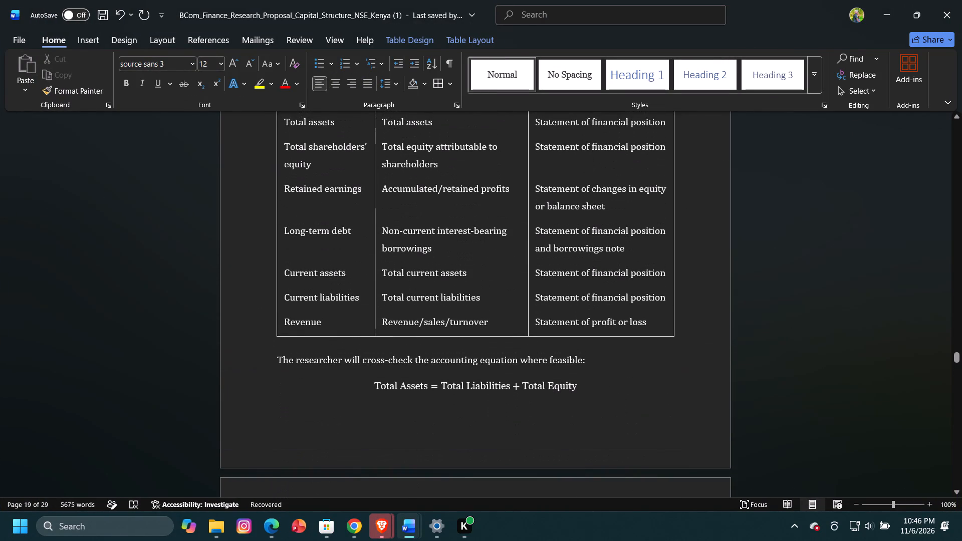
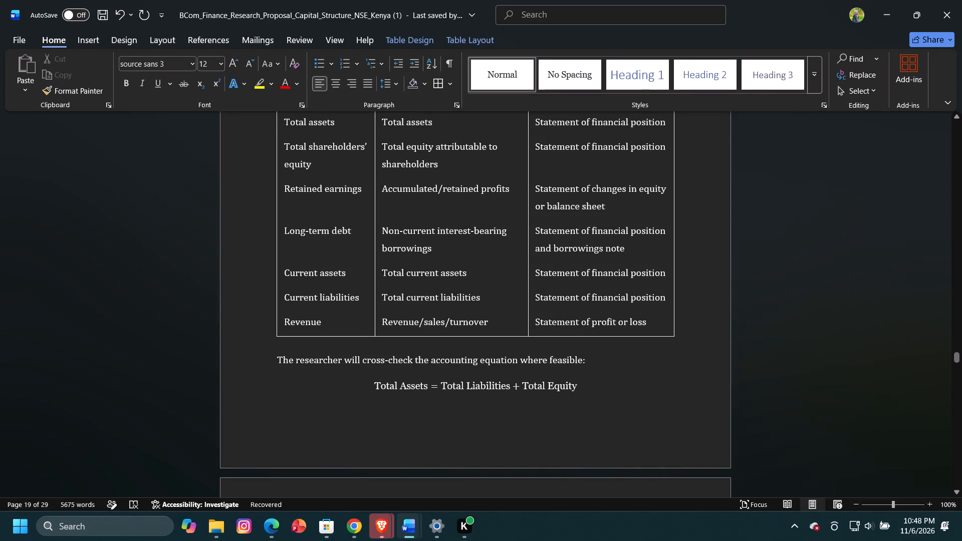
Try to turn on AutoSave for the proposal and open the help about saving the file to the cloud.
scroll(638, 123, "up", 5)
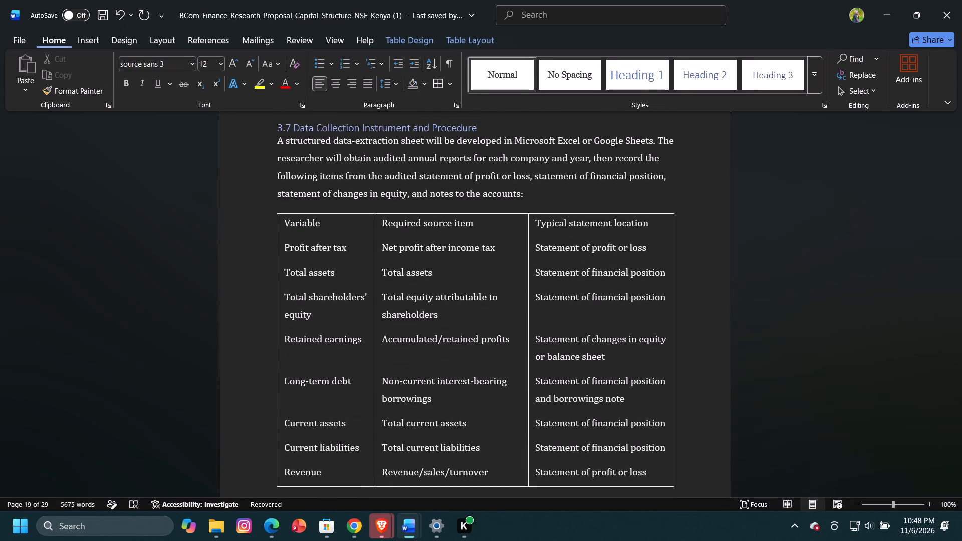
left_click(73, 0)
left_click(66, 10)
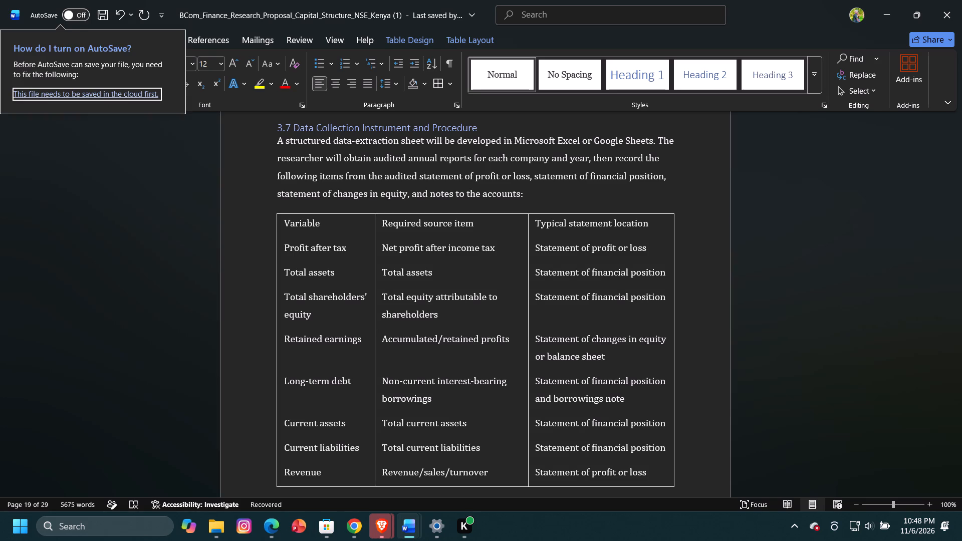
double_click(68, 15)
left_click(68, 15)
left_click(70, 14)
left_click(78, 94)
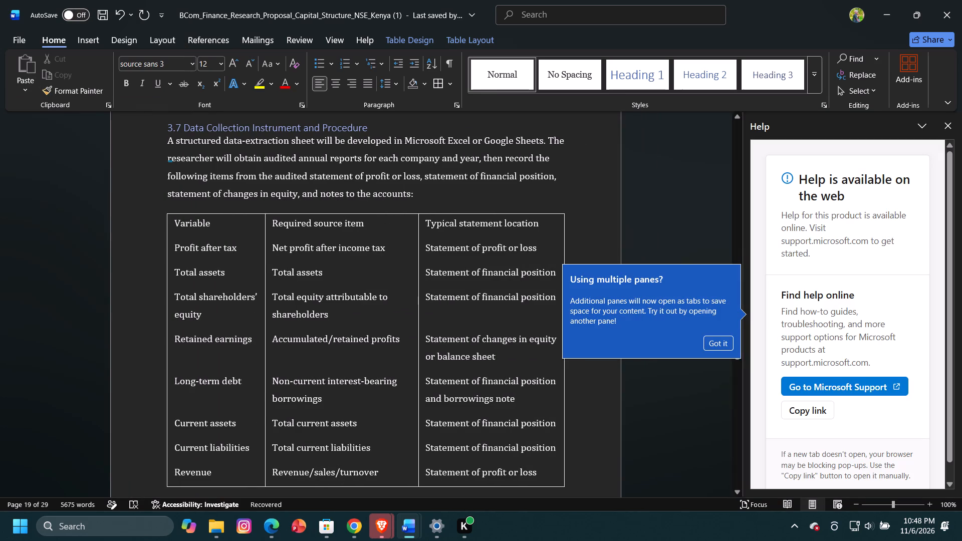
left_click(722, 341)
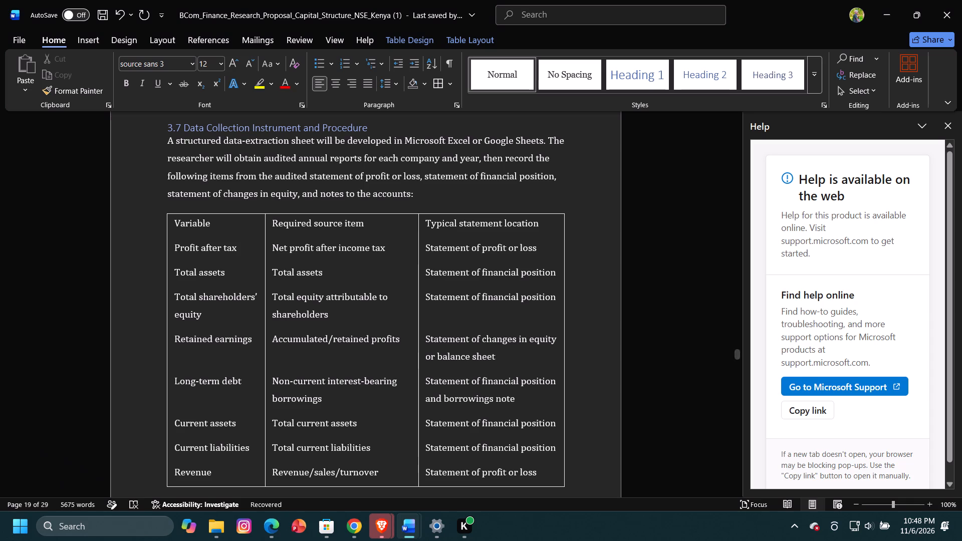
scroll(818, 273, "down", 4)
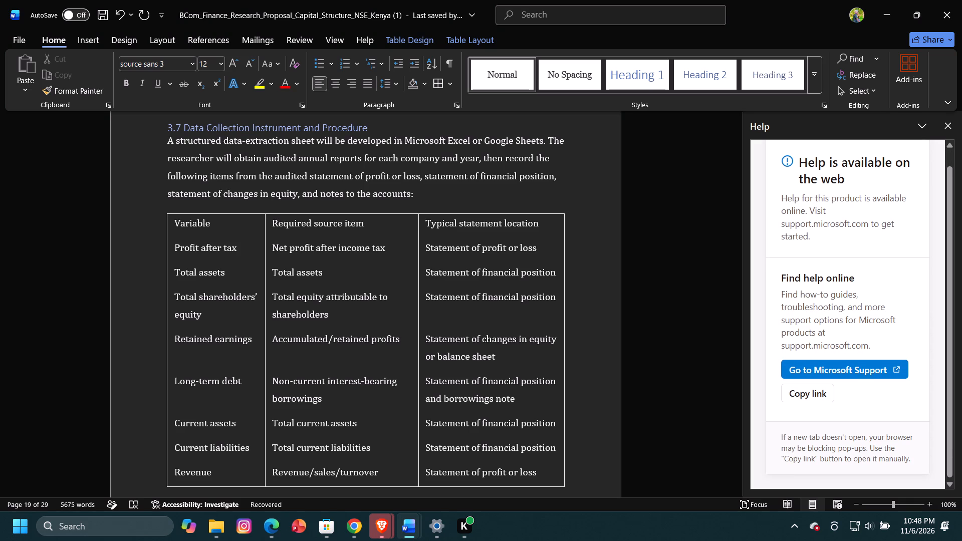
scroll(849, 227, "up", 9)
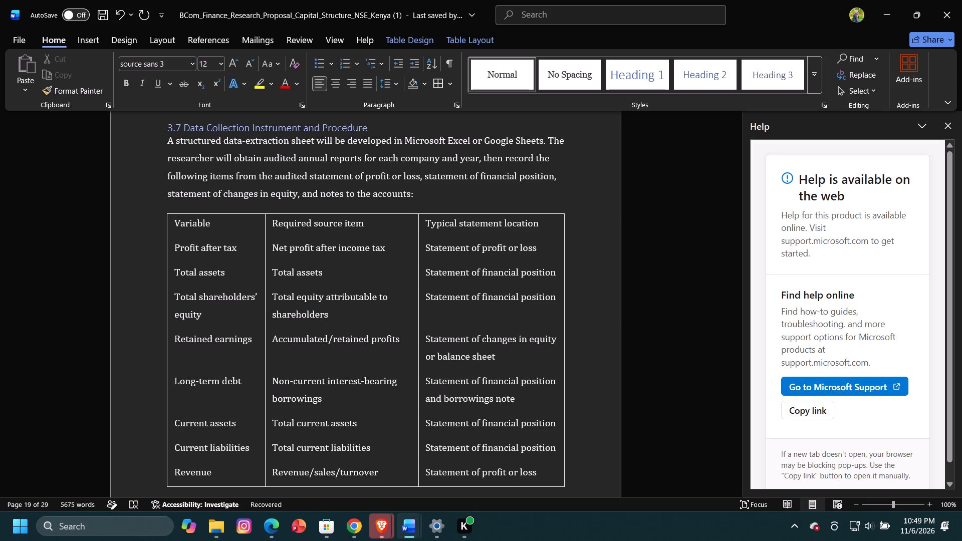
Resize the Help pane to a narrow strip beside the document.
scroll(879, 168, "up", 8)
left_click_drag(742, 218, 743, 216)
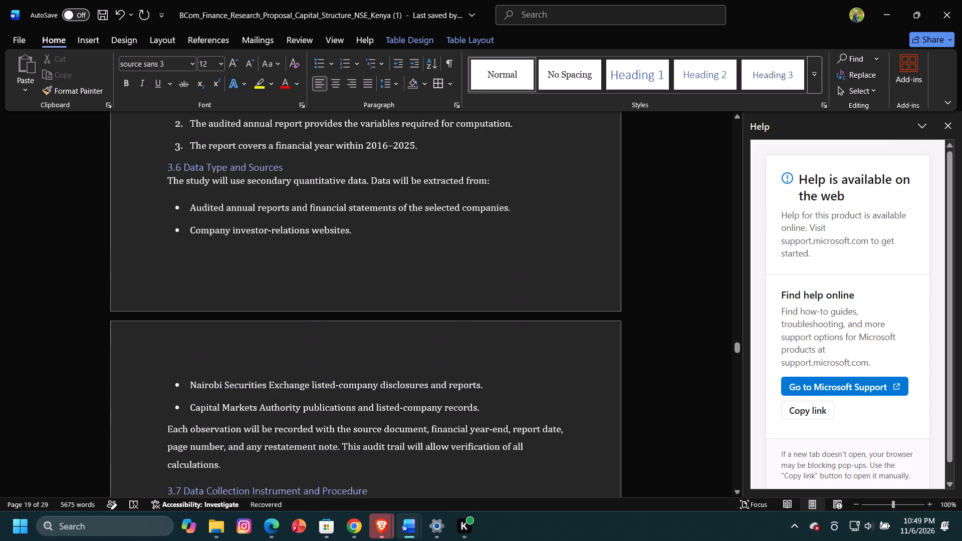
left_click_drag(743, 216, 679, 220)
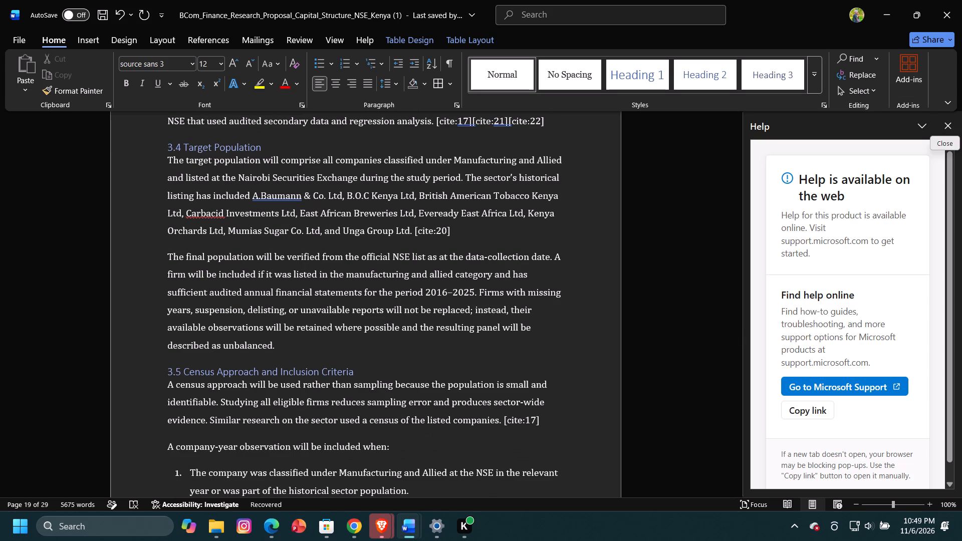
left_click(923, 124)
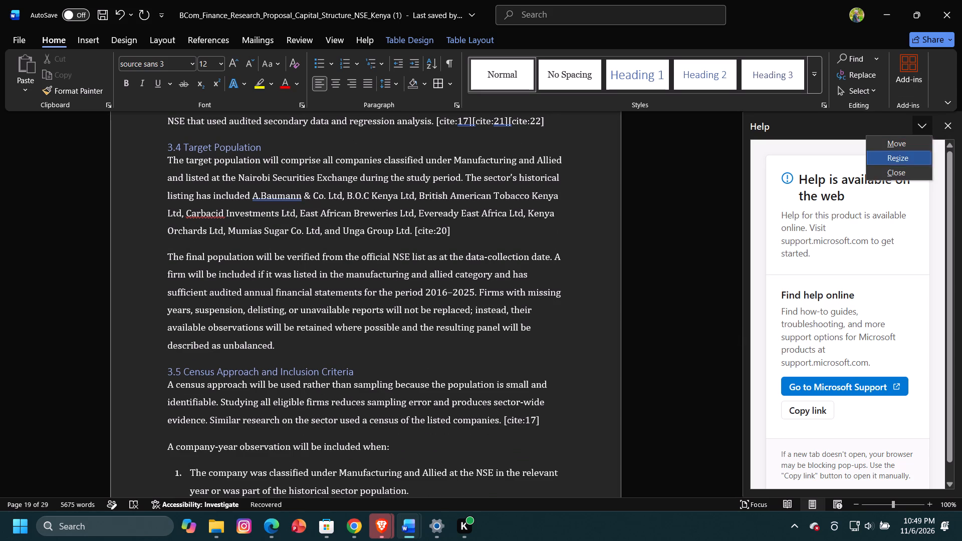
left_click(906, 159)
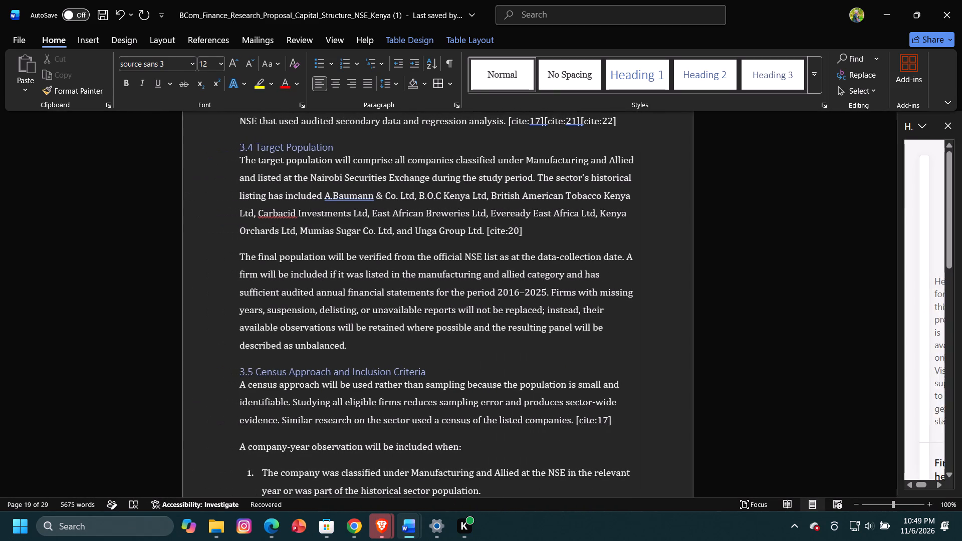
left_click(908, 258)
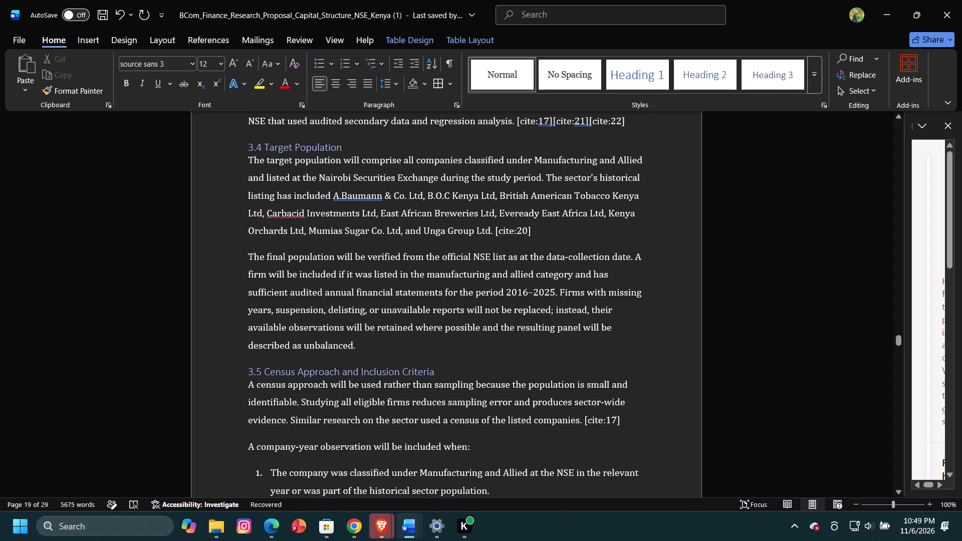
Review the Chapter Three methodology sections 3.1 to 3.7 and the 2.5 Conceptual Framework before them.
scroll(748, 208, "up", 14)
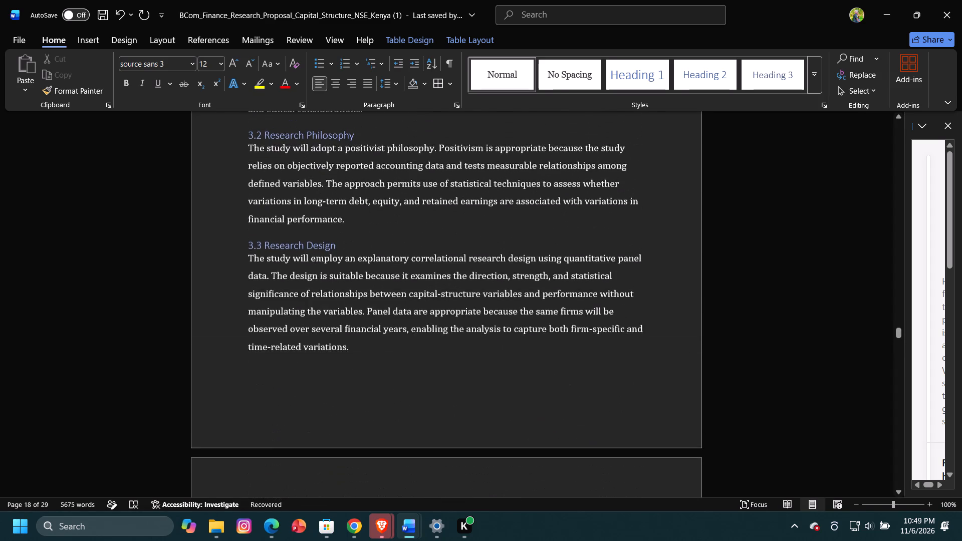
scroll(601, 288, "down", 5)
scroll(612, 263, "down", 20)
scroll(612, 263, "down", 3)
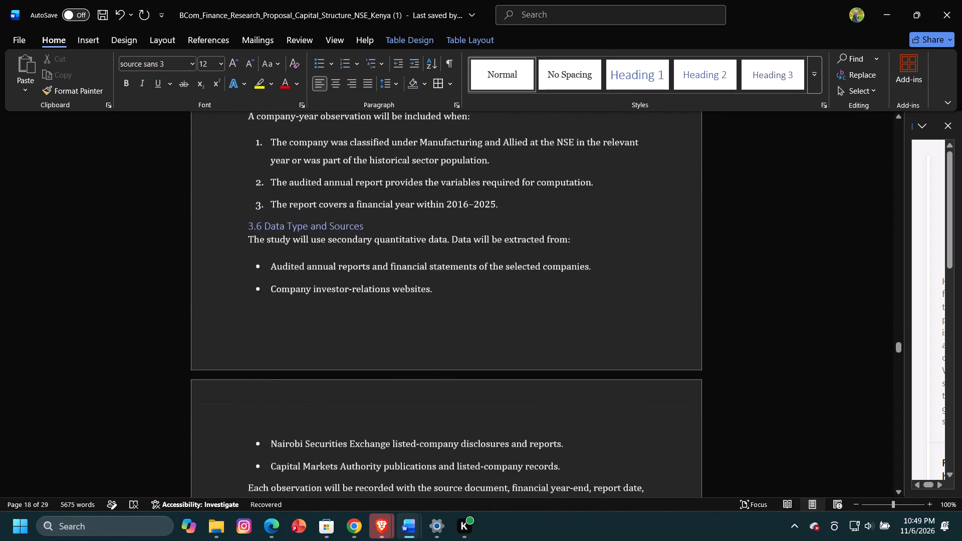
scroll(630, 238, "down", 7)
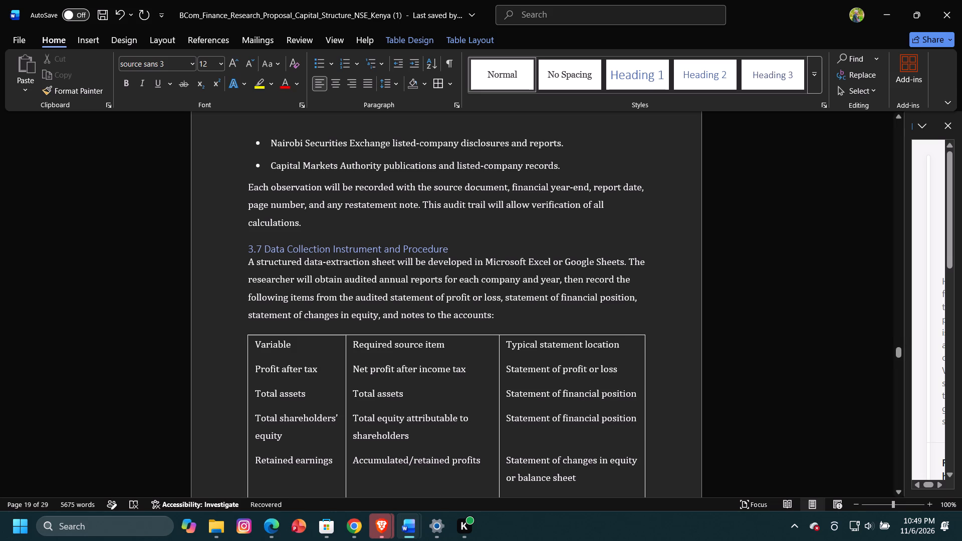
scroll(625, 221, "up", 20)
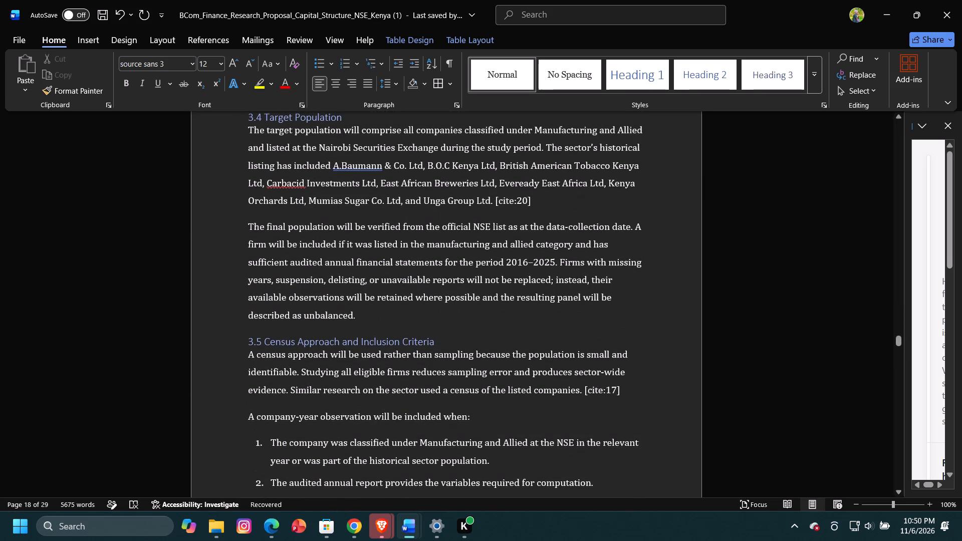
scroll(628, 205, "up", 11)
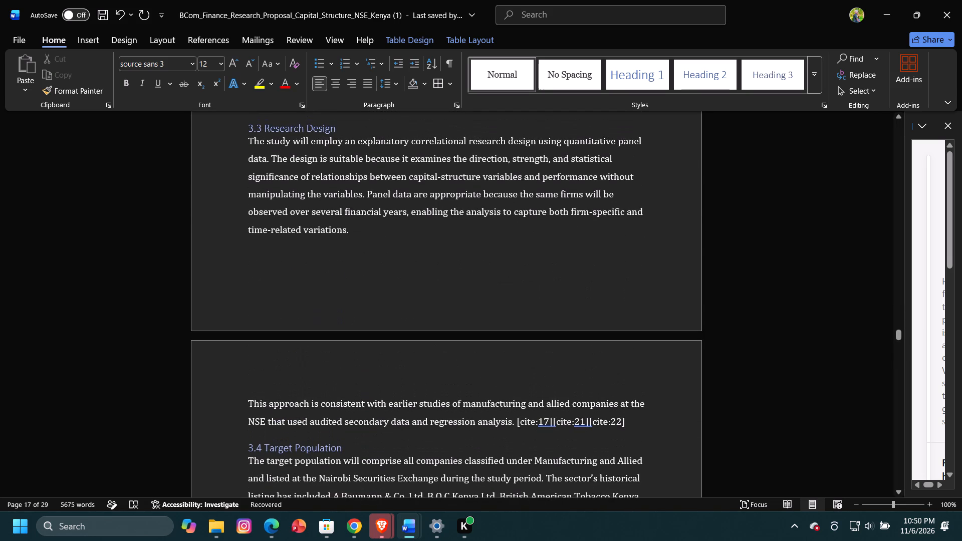
scroll(622, 215, "up", 6)
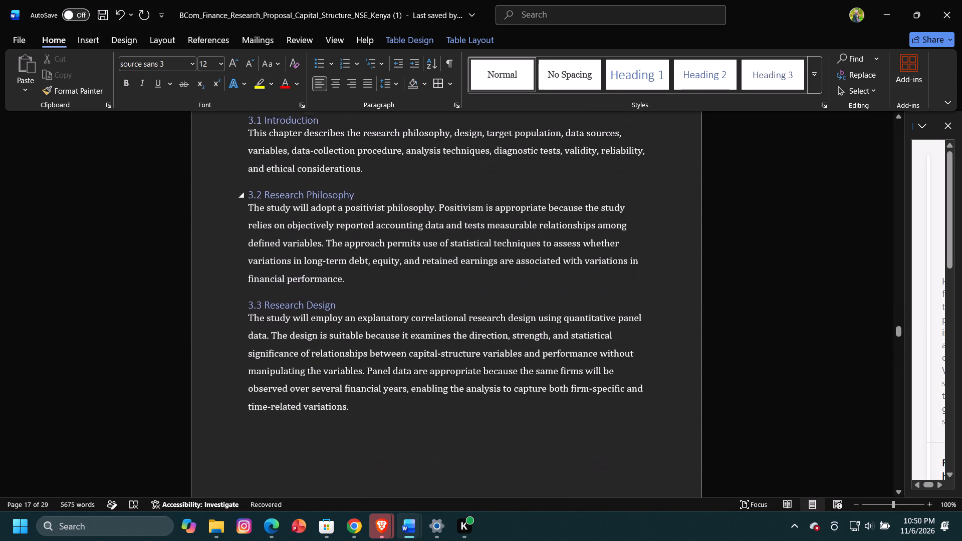
scroll(550, 345, "up", 2)
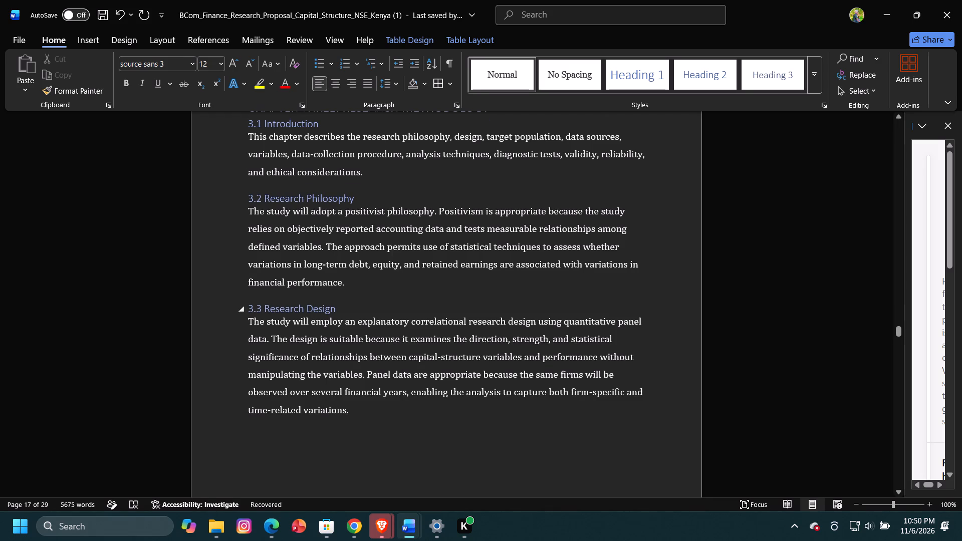
scroll(549, 341, "up", 16)
scroll(559, 304, "up", 14)
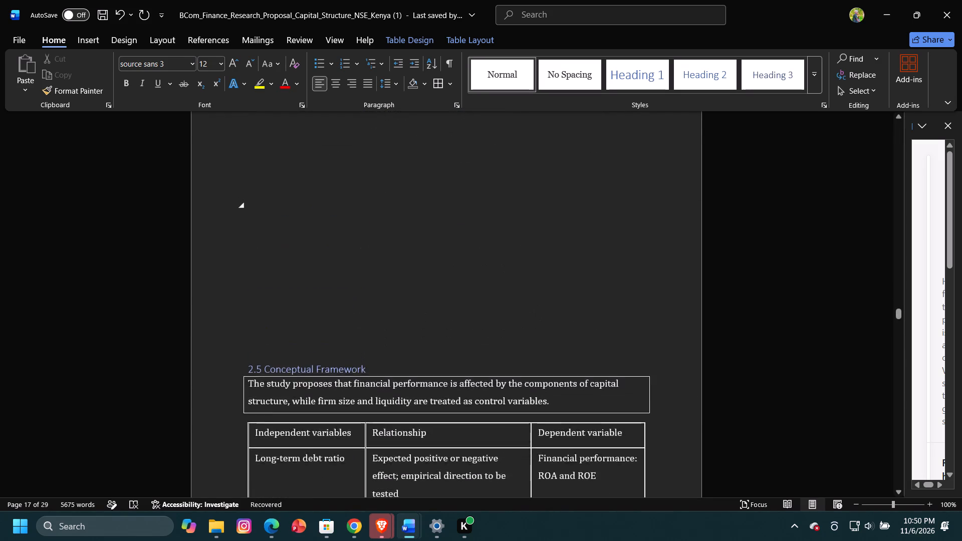
scroll(565, 272, "down", 6)
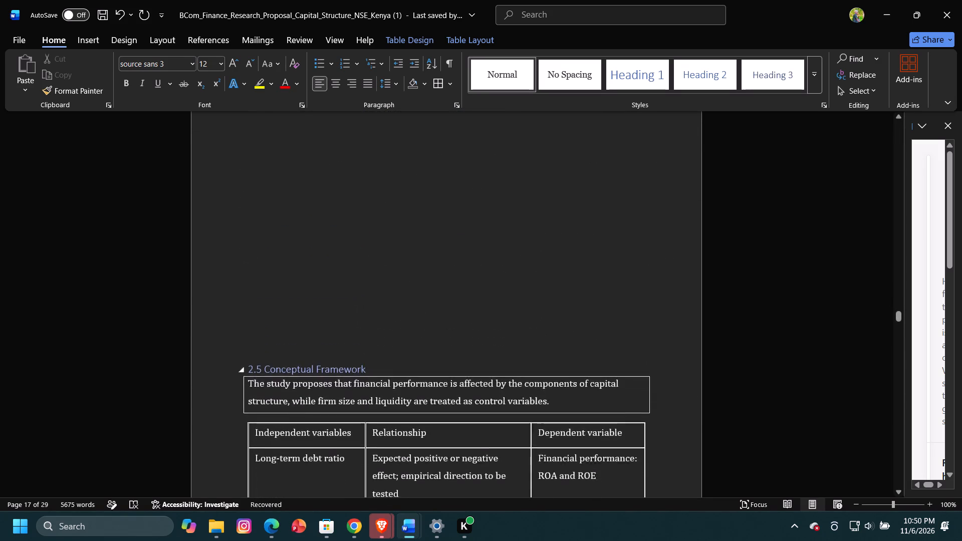
scroll(563, 278, "down", 13)
scroll(562, 287, "down", 15)
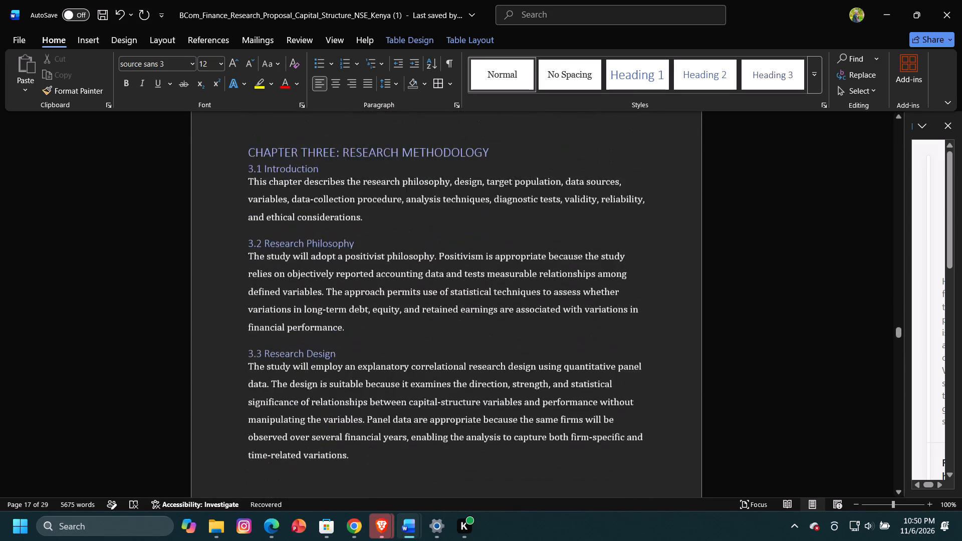
scroll(555, 297, "down", 20)
scroll(552, 300, "up", 6)
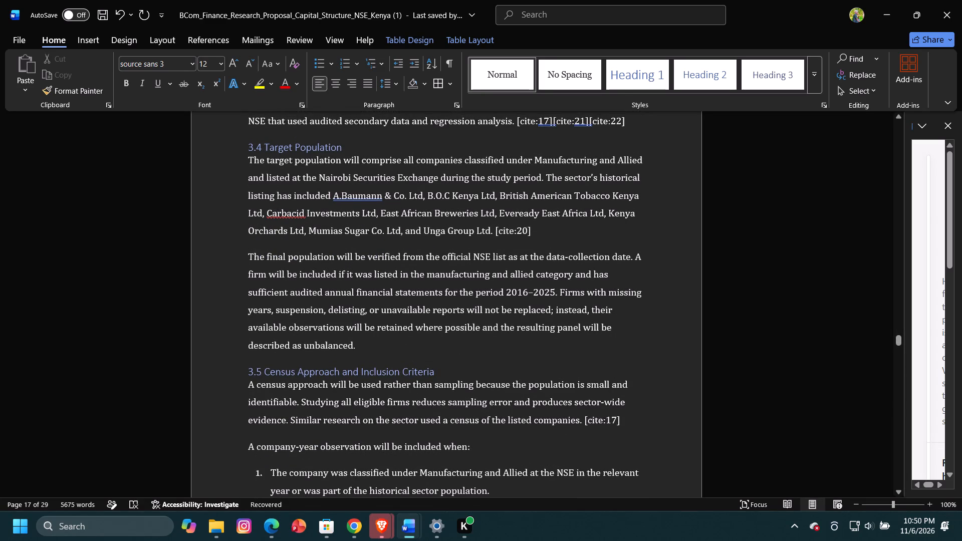
Remove A.Baumann & Co. Ltd from the company list in section 3.4 Target Population, keeping the word "included" before the list.
left_click_drag(406, 195, 405, 195)
left_click_drag(405, 195, 328, 204)
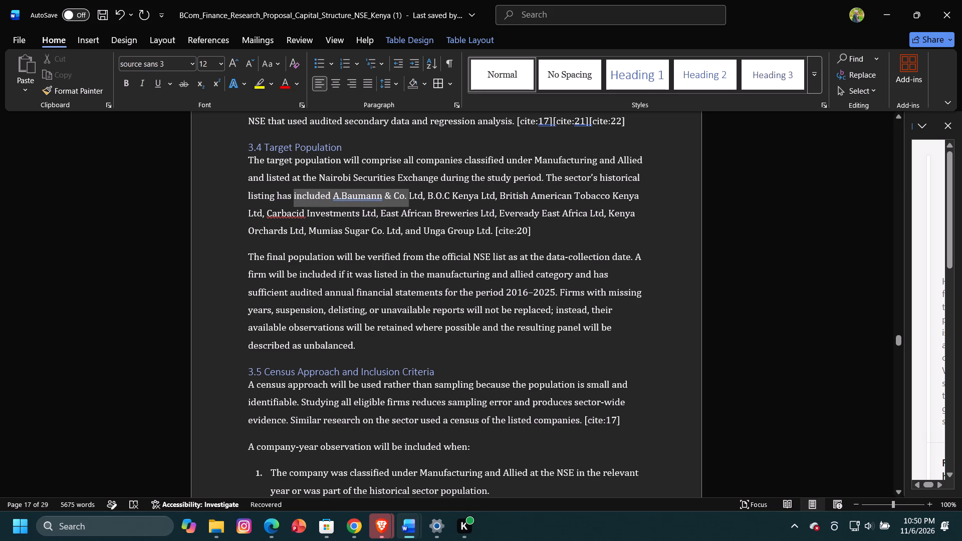
left_click_drag(328, 204, 334, 209)
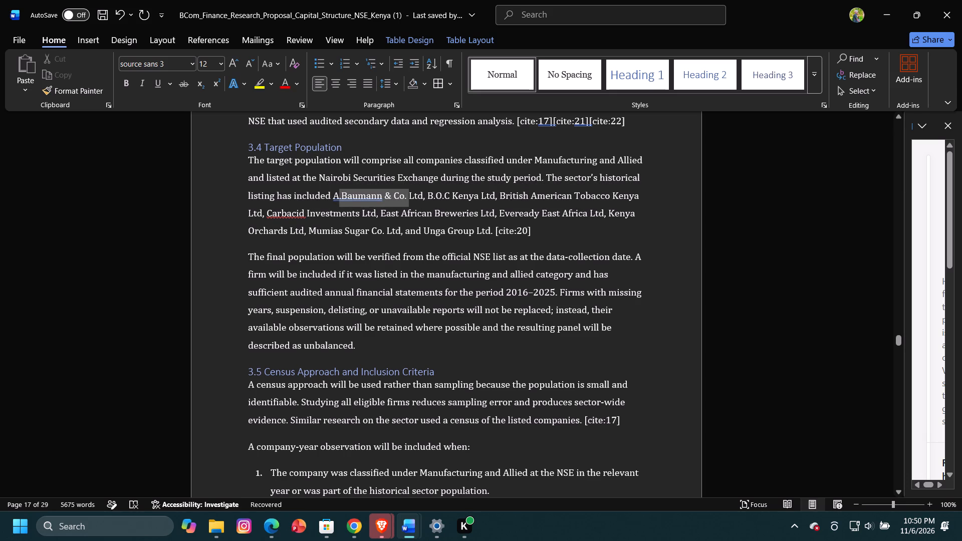
left_click_drag(334, 209, 325, 199)
left_click_drag(325, 199, 325, 199)
key("BackSpace")
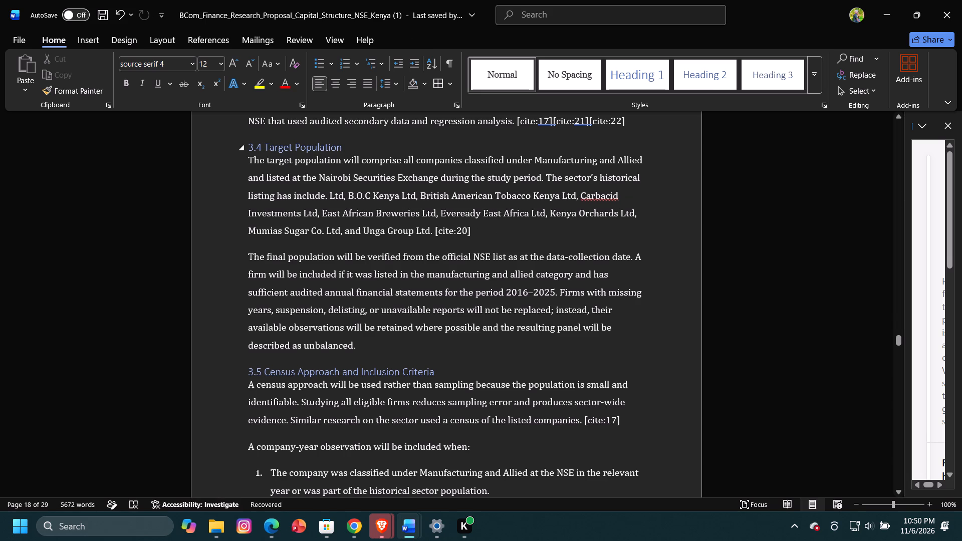
key("e")
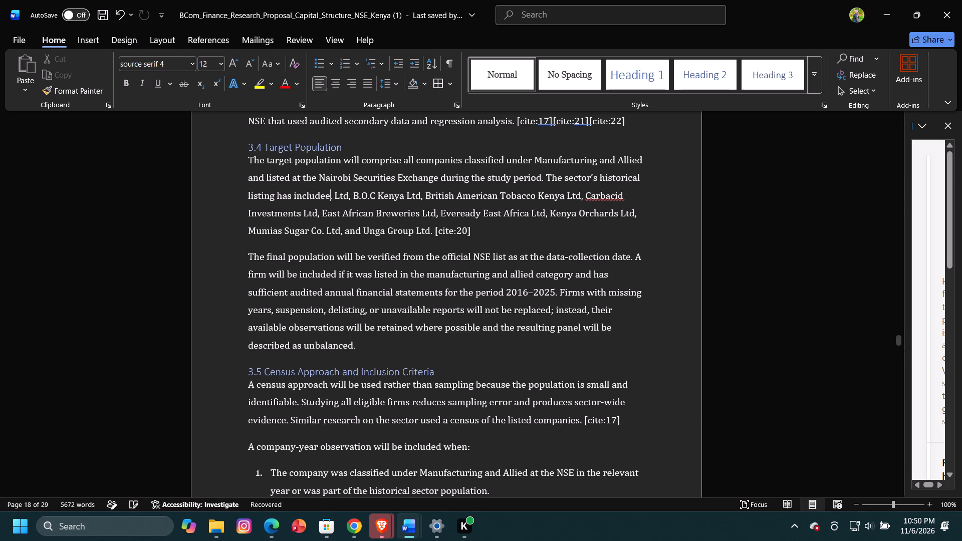
key("BackSpace")
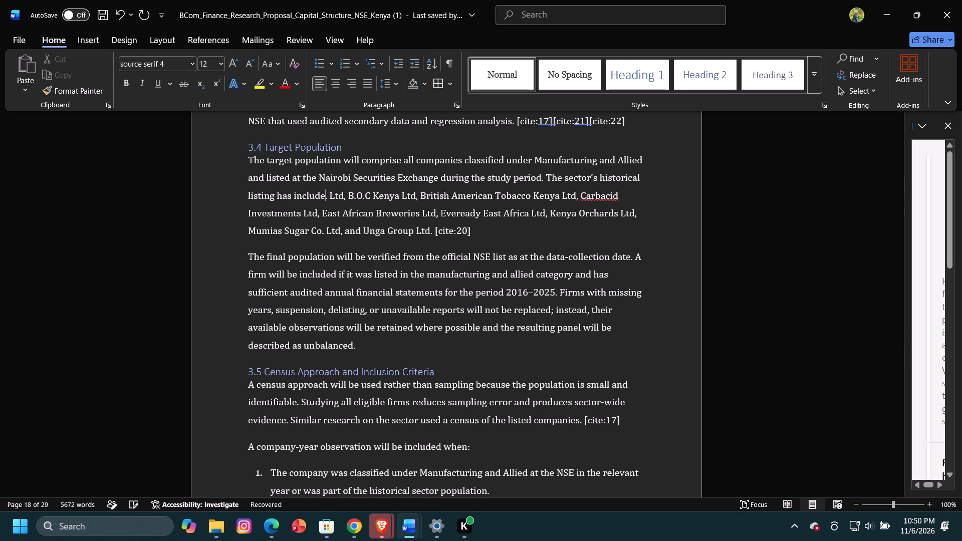
key("d")
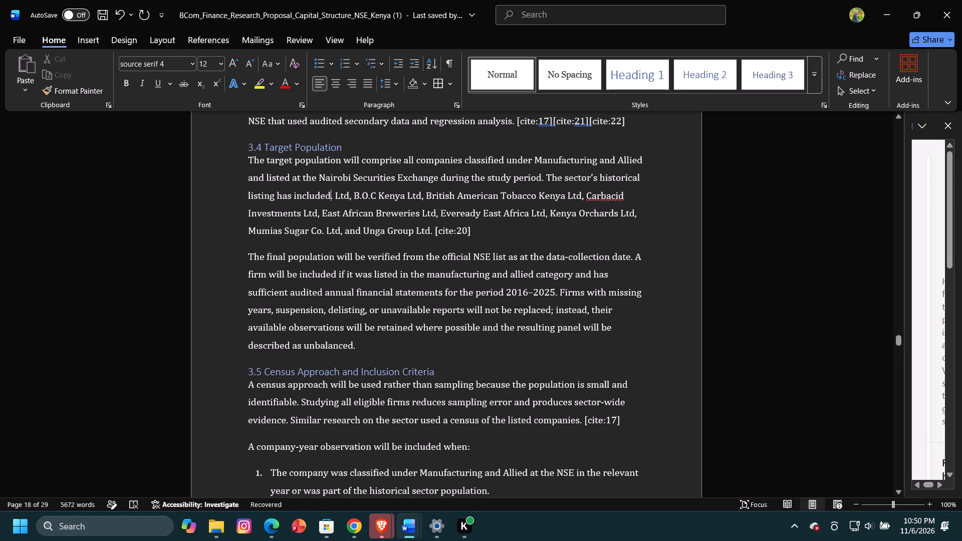
left_click(355, 198)
key("BackSpace")
key("BackSpace")
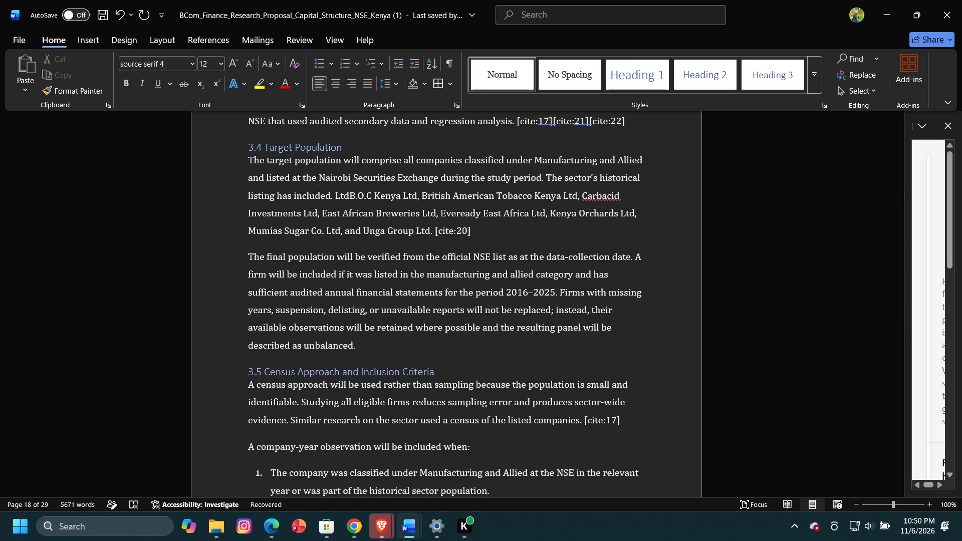
key("BackSpace")
key("BackSpace")
key("BackSpace")
key("BackSpace")
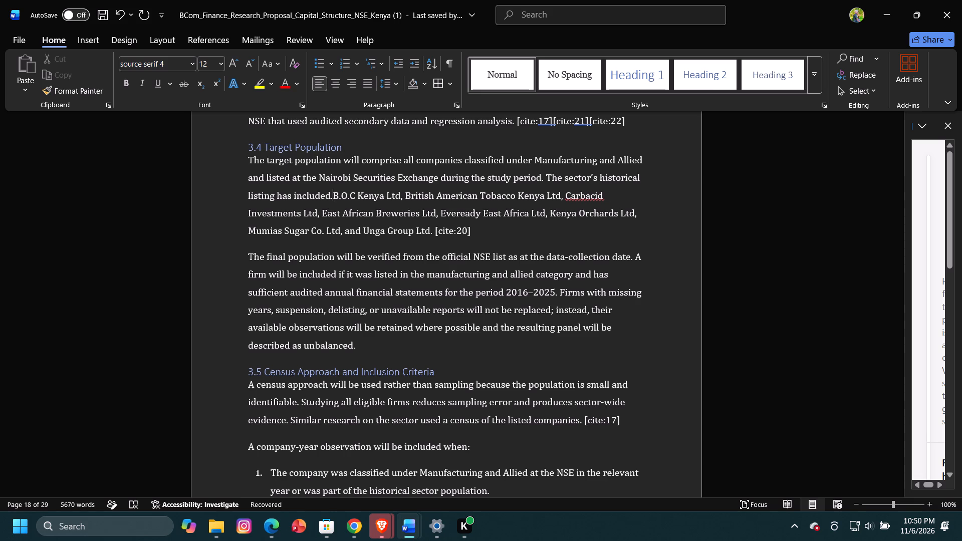
Replace the full stop after "listing has included" in section 3.4 with a colon.
key("shift+less")
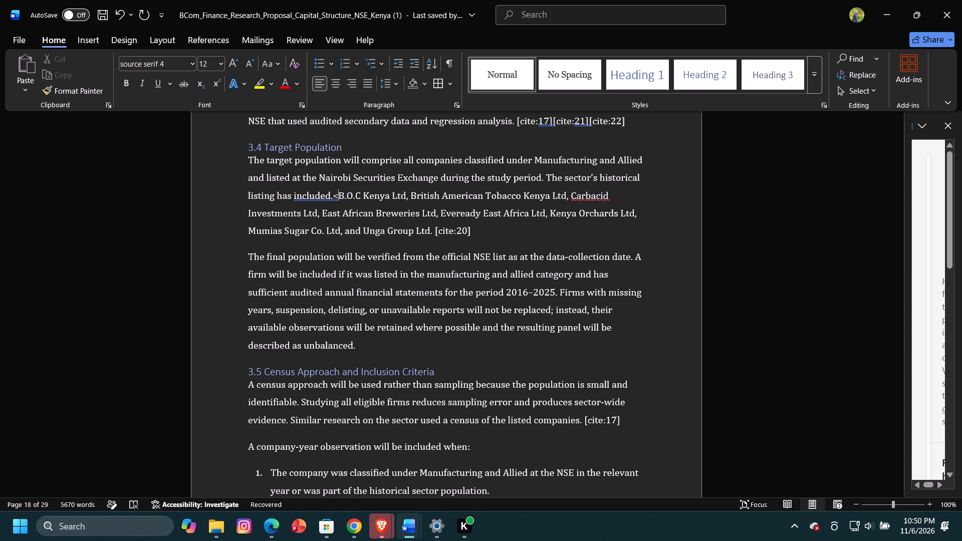
key("BackSpace")
key("BackSpace")
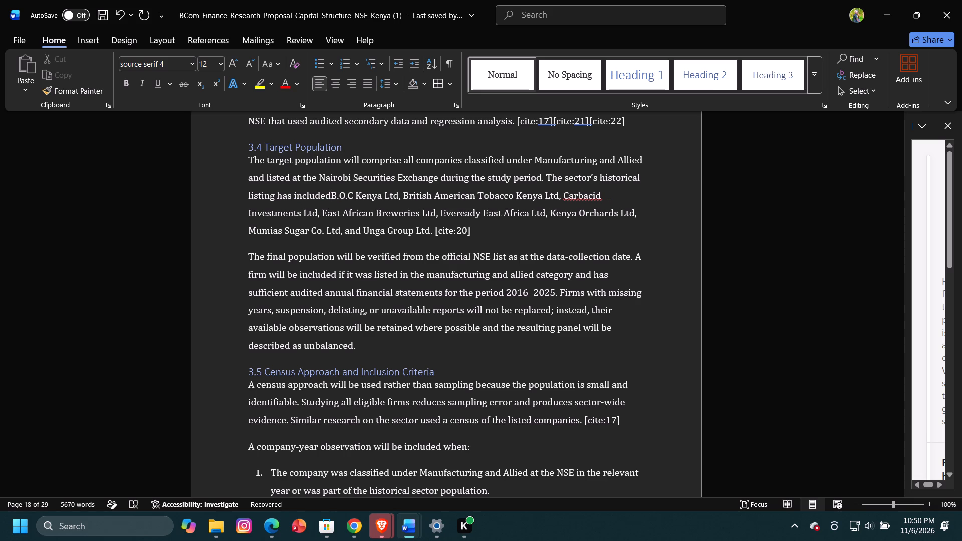
key("shift+greater")
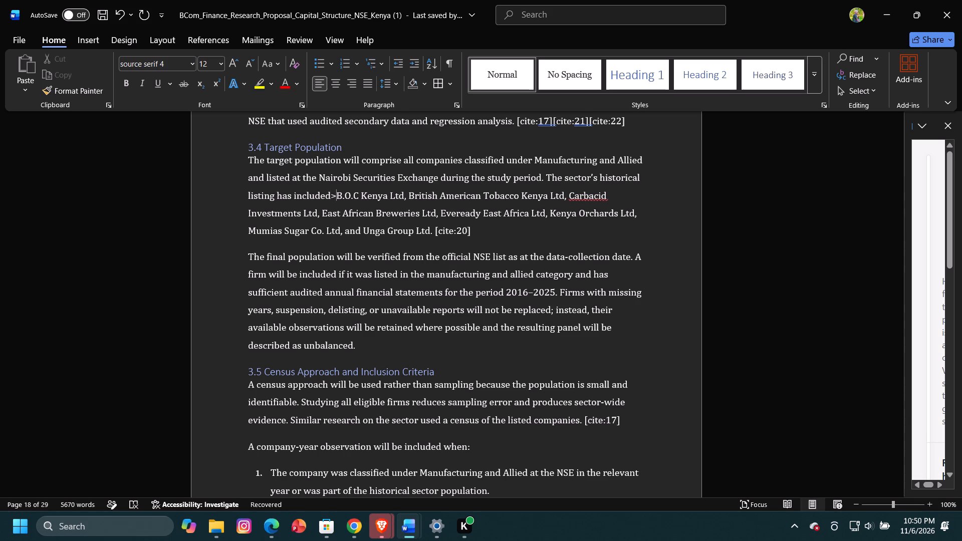
key("BackSpace")
key("period")
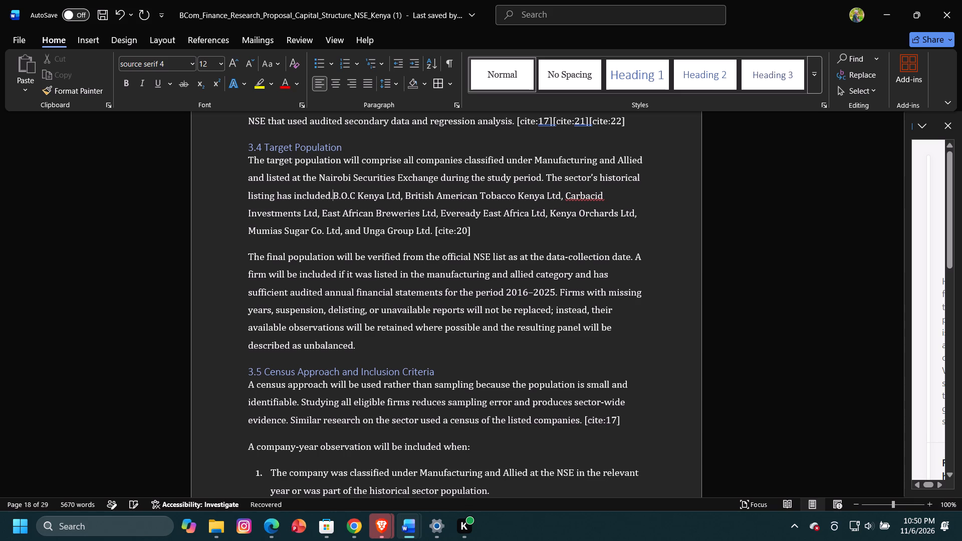
key("BackSpace")
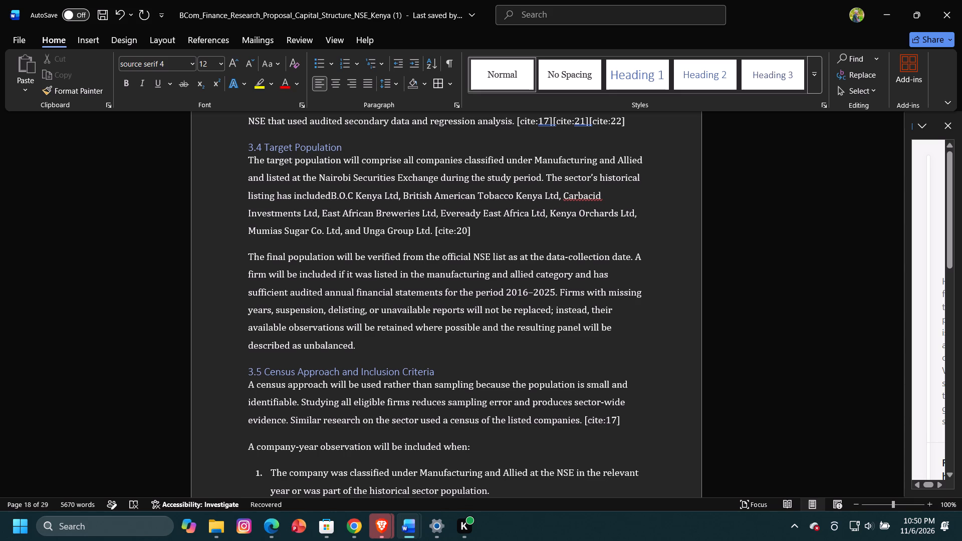
key("shift+colon")
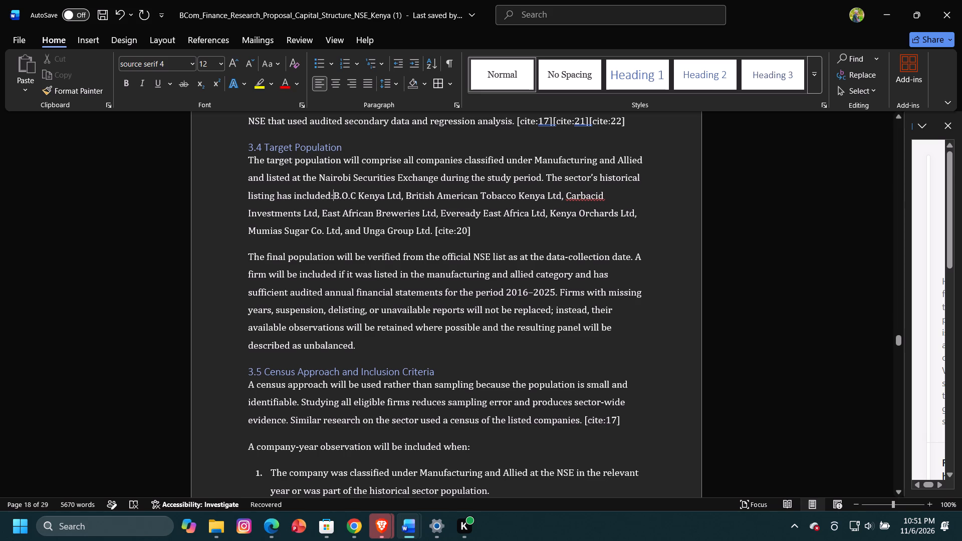
Renumber the three company-year inclusion criteria in section 3.5 with lowercase Roman numerals (i, ii, iii).
scroll(428, 241, "down", 7)
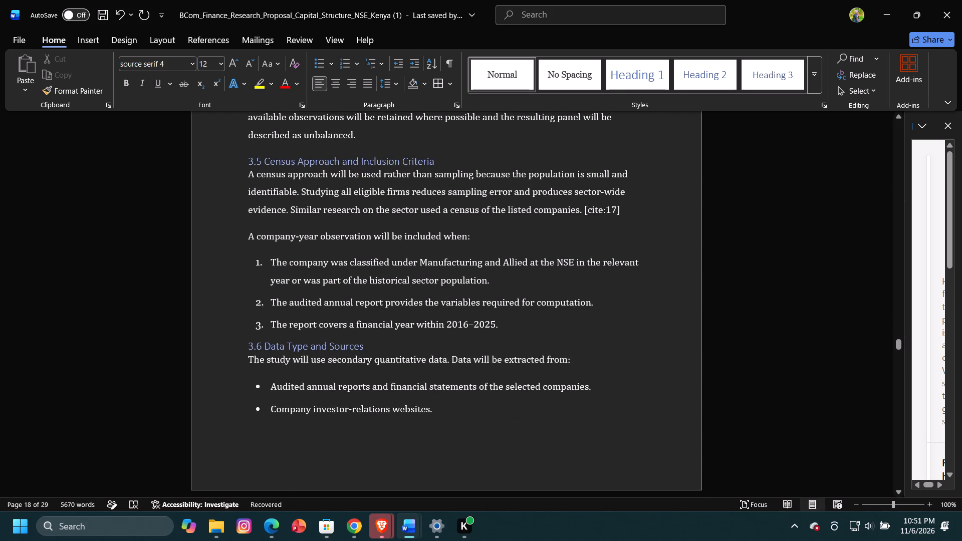
left_click_drag(238, 247, 303, 317)
left_click(463, 225)
left_click_drag(250, 261, 284, 317)
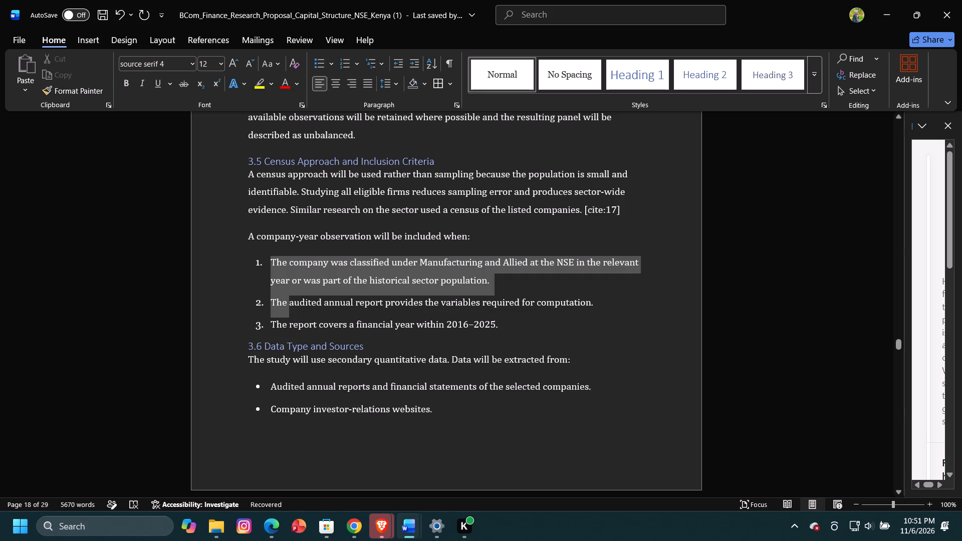
left_click_drag(284, 317, 493, 330)
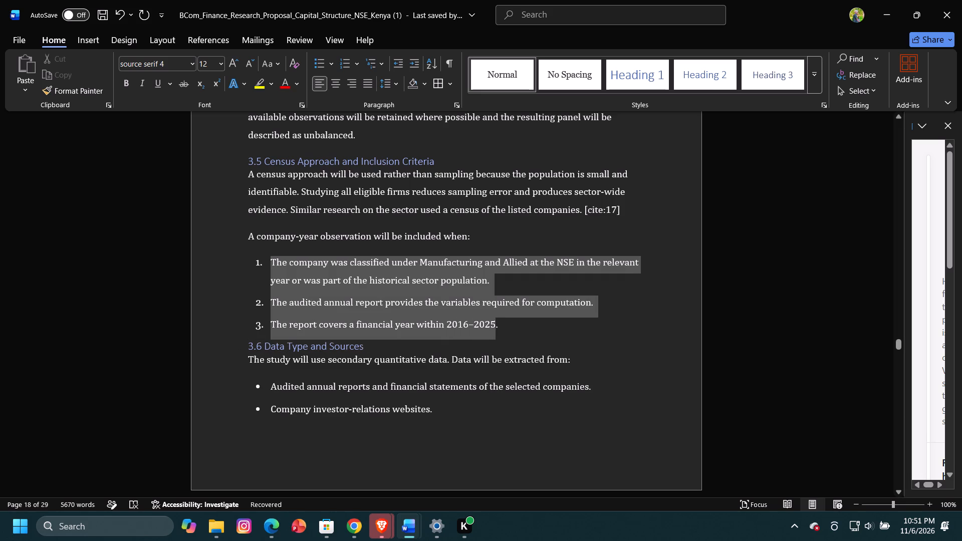
left_click_drag(493, 330, 498, 326)
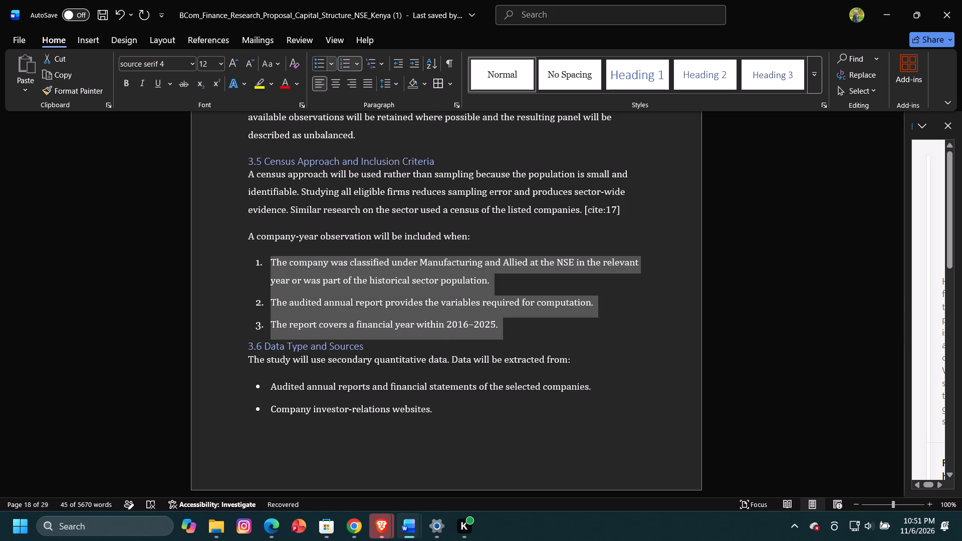
left_click(356, 64)
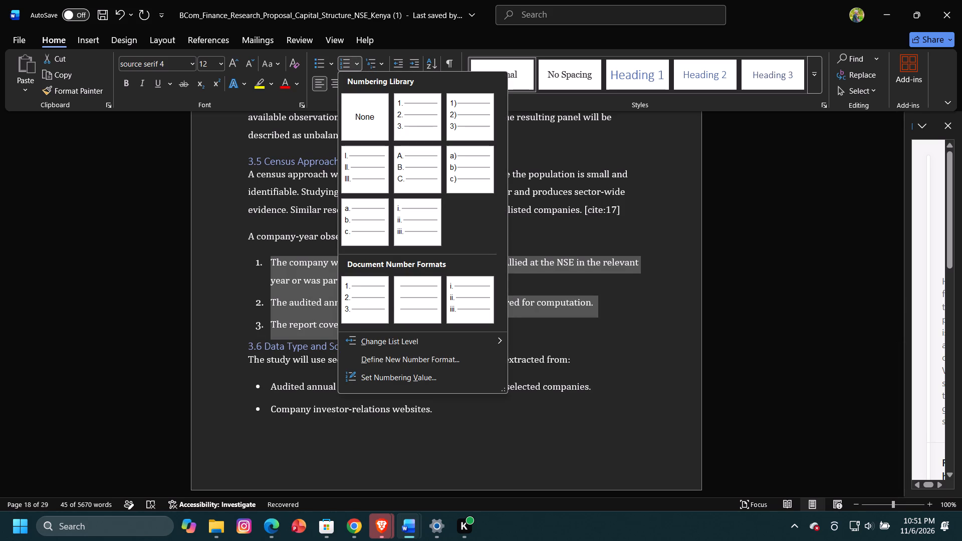
left_click(339, 65)
left_click(339, 65)
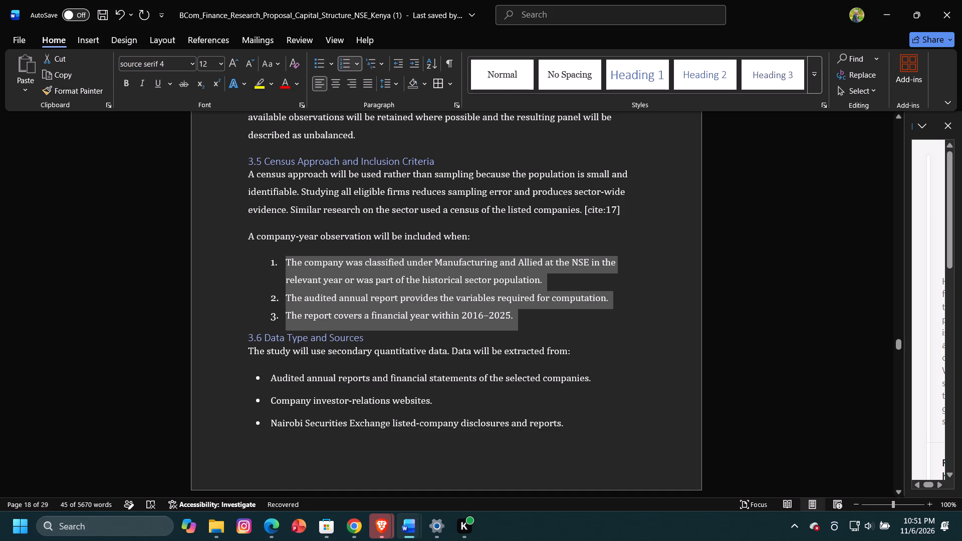
left_click(354, 63)
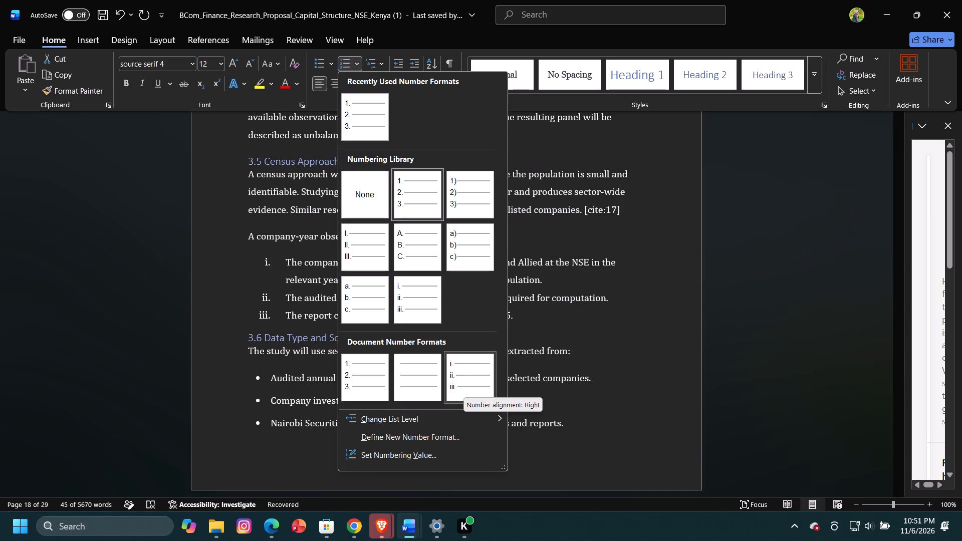
left_click(423, 307)
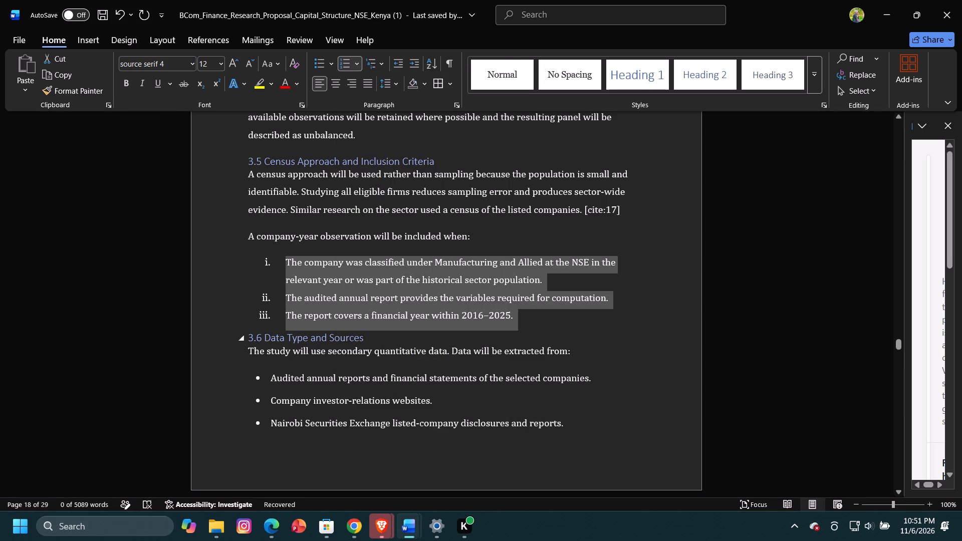
left_click(228, 272)
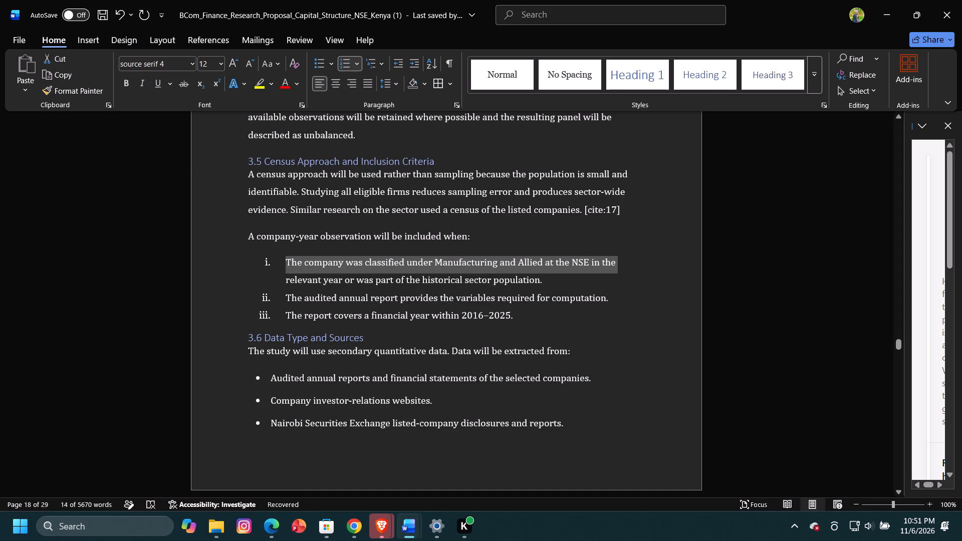
Convert the four bulleted data sources in section 3.6 Data Type and Sources to a lowercase Roman numbered list.
scroll(274, 371, "down", 5)
left_click_drag(242, 222, 279, 247)
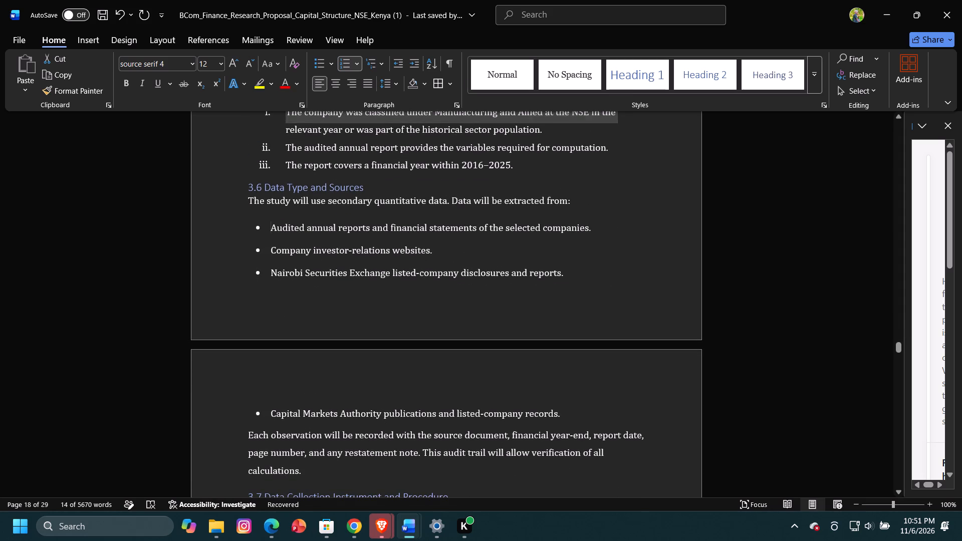
left_click_drag(279, 247, 416, 443)
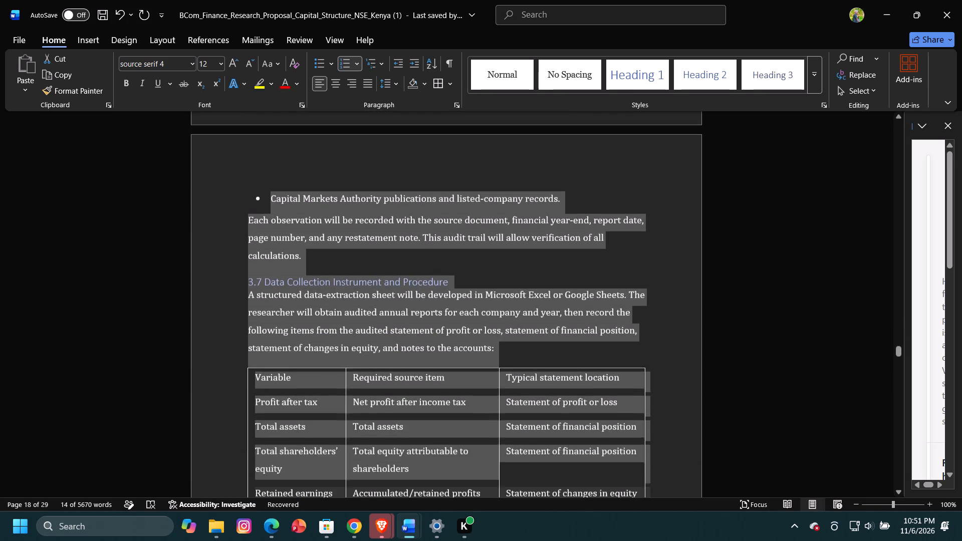
left_click_drag(416, 443, 559, 193)
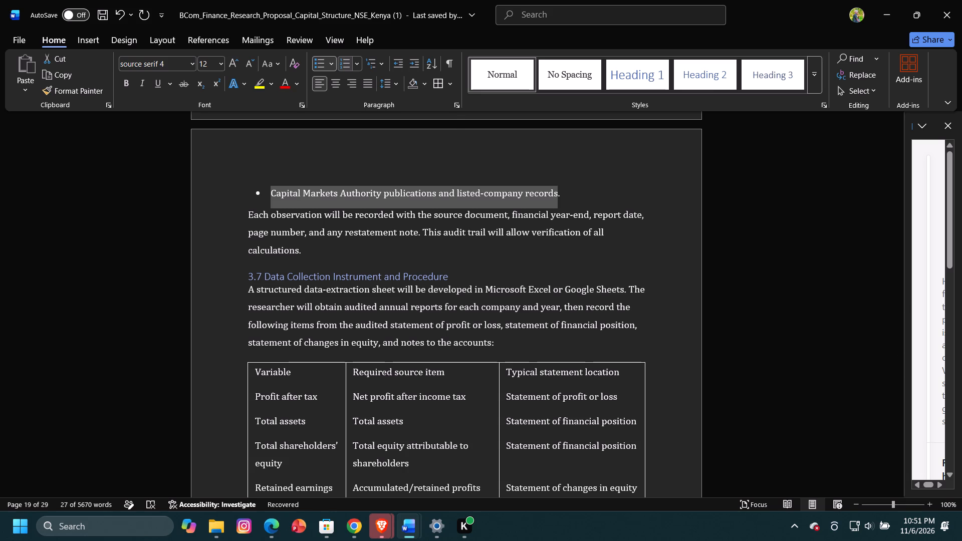
left_click(341, 63)
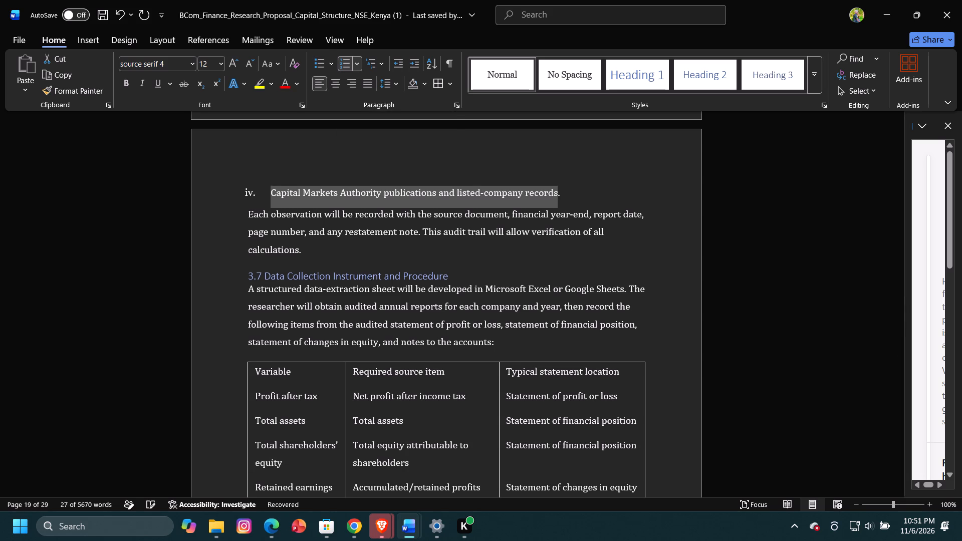
left_click(326, 245)
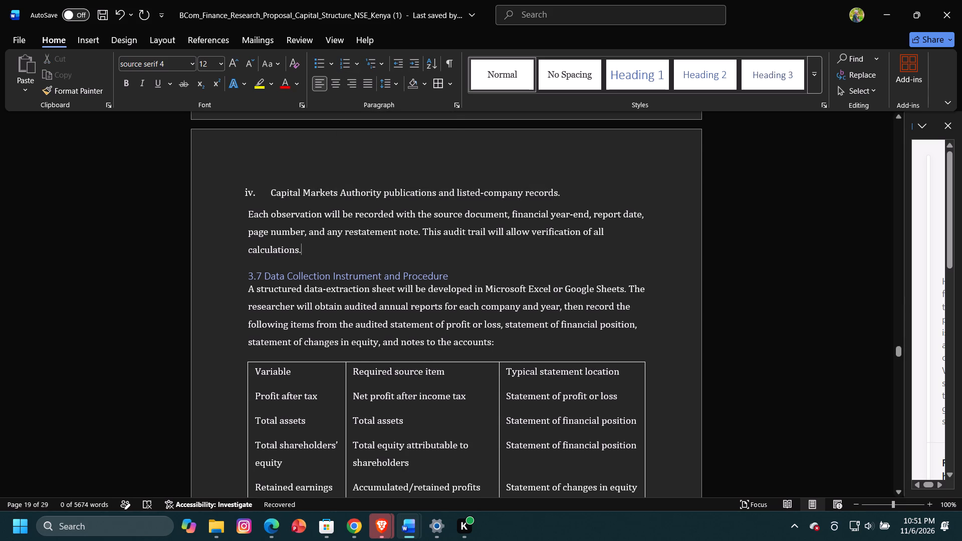
Apply borders around all cells of the variable and source-item table in section 3.7.
scroll(326, 244, "down", 3)
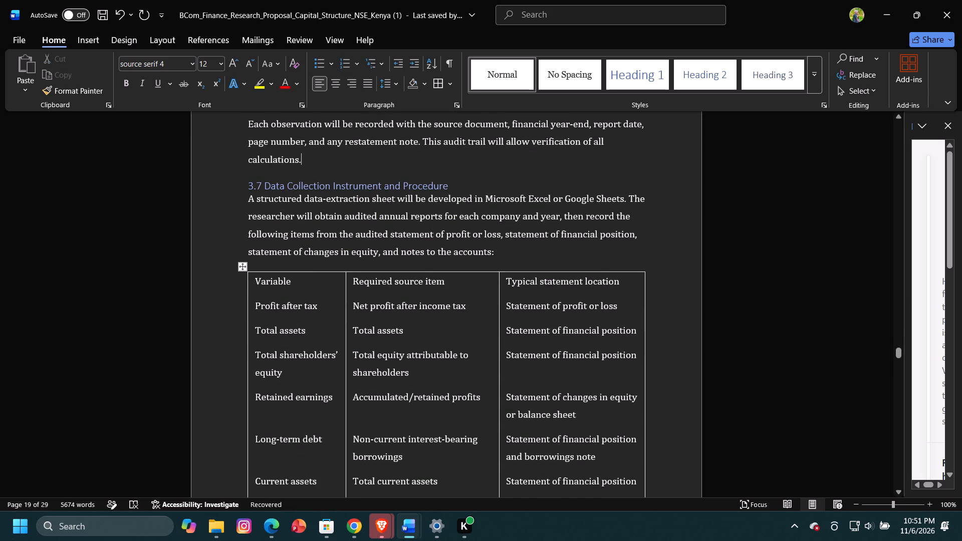
left_click(244, 268)
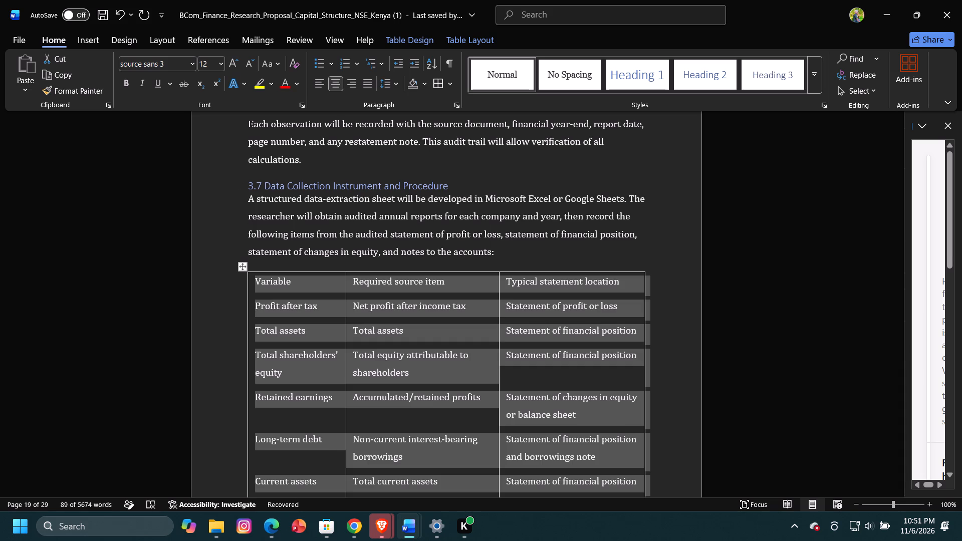
left_click(437, 90)
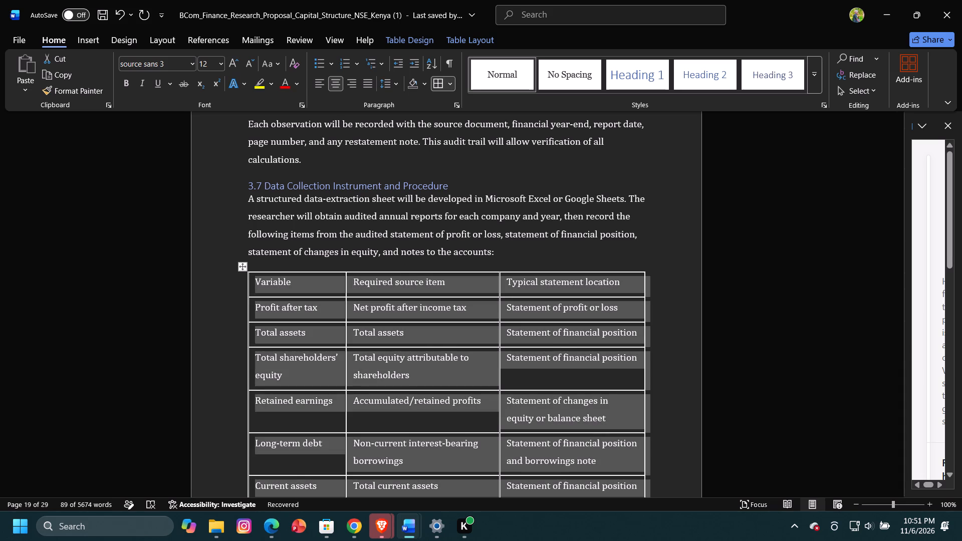
Apply borders around all cells of the variable measurement table in section 3.8 Measurement of Variables.
left_click(418, 171)
scroll(407, 295, "down", 4)
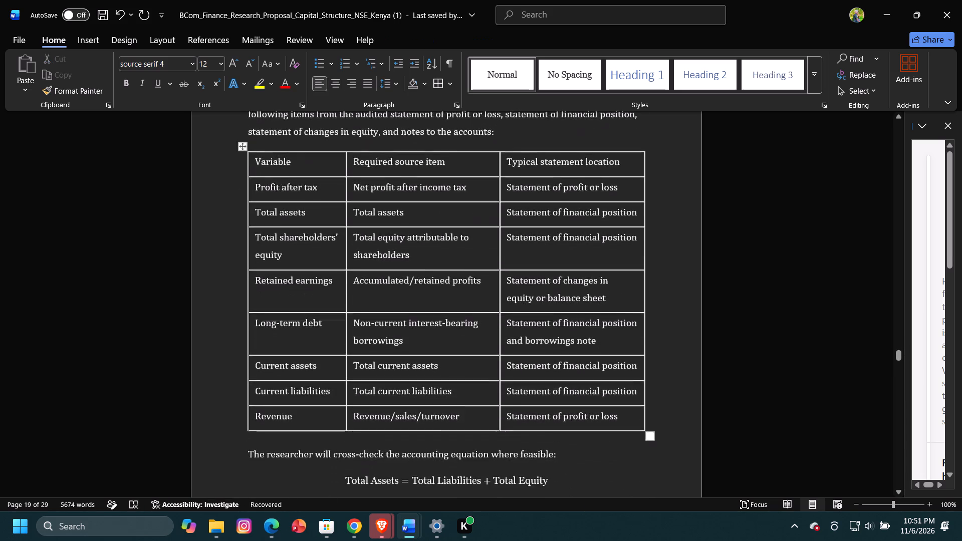
scroll(421, 330, "down", 14)
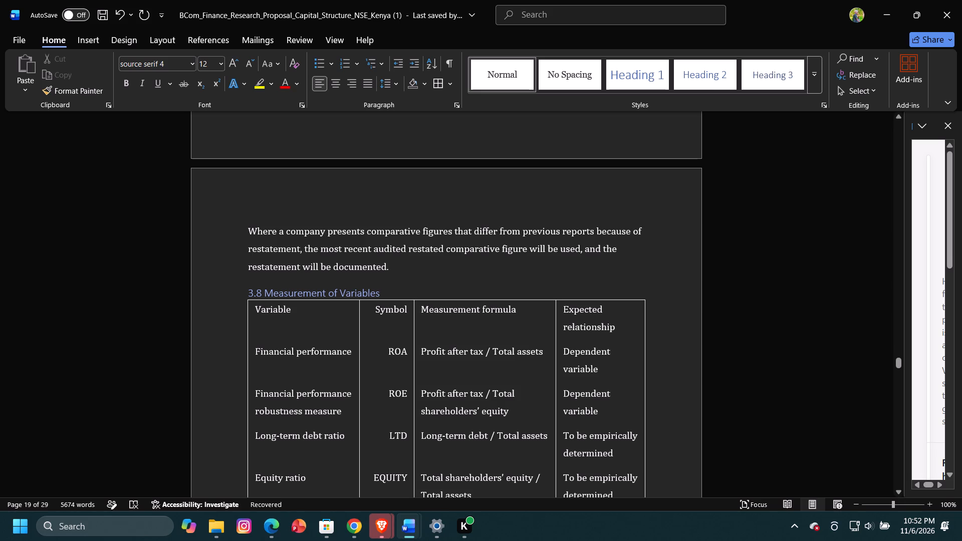
scroll(373, 391, "down", 8)
scroll(411, 364, "down", 2)
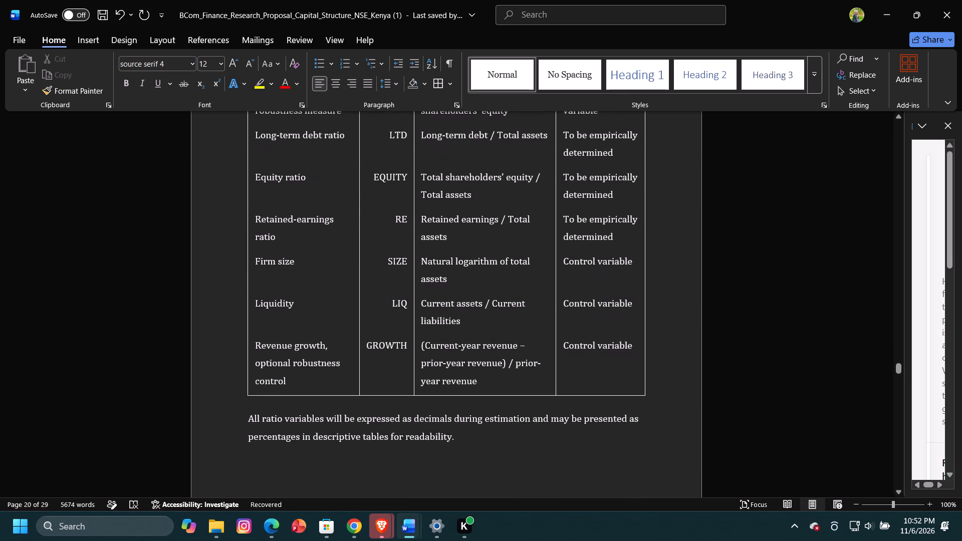
left_click(646, 398)
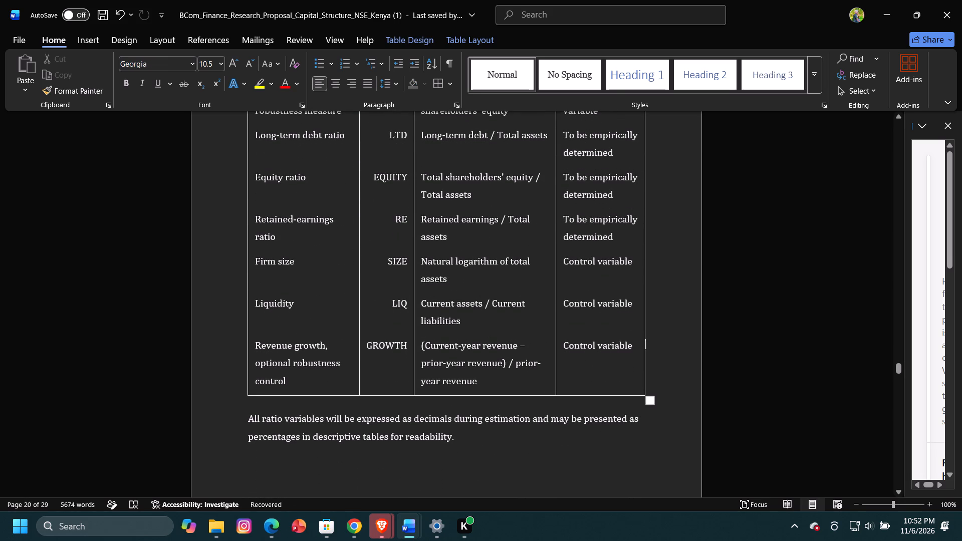
scroll(624, 299, "up", 4)
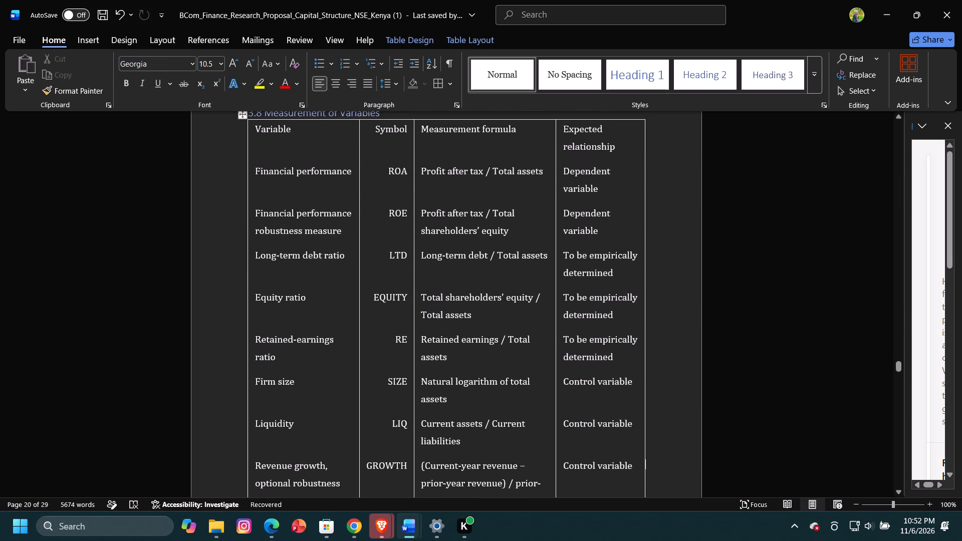
scroll(460, 153, "up", 2)
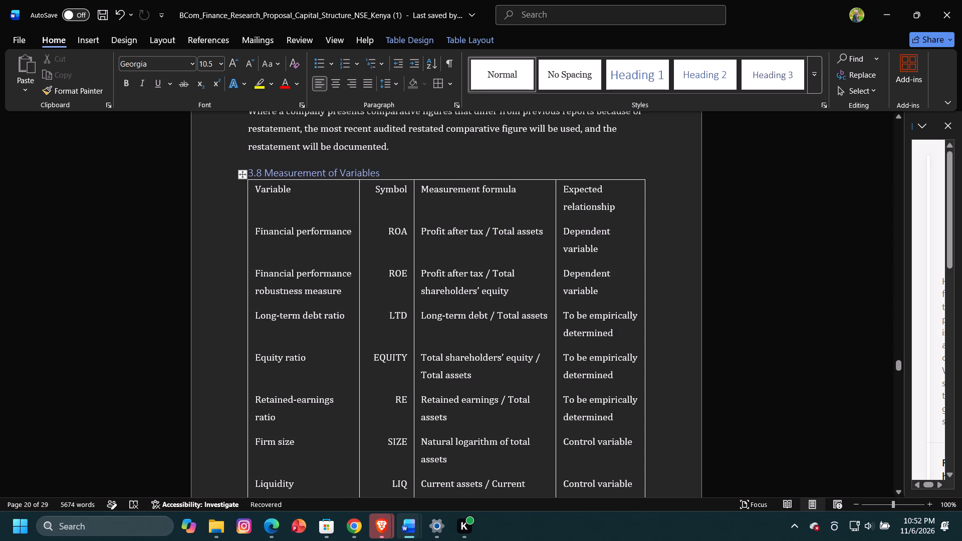
left_click(241, 174)
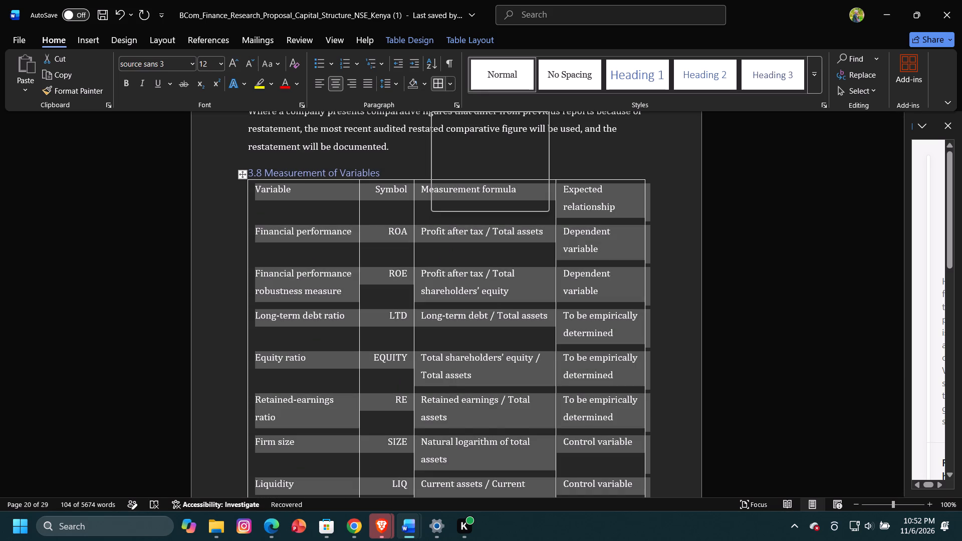
left_click(434, 84)
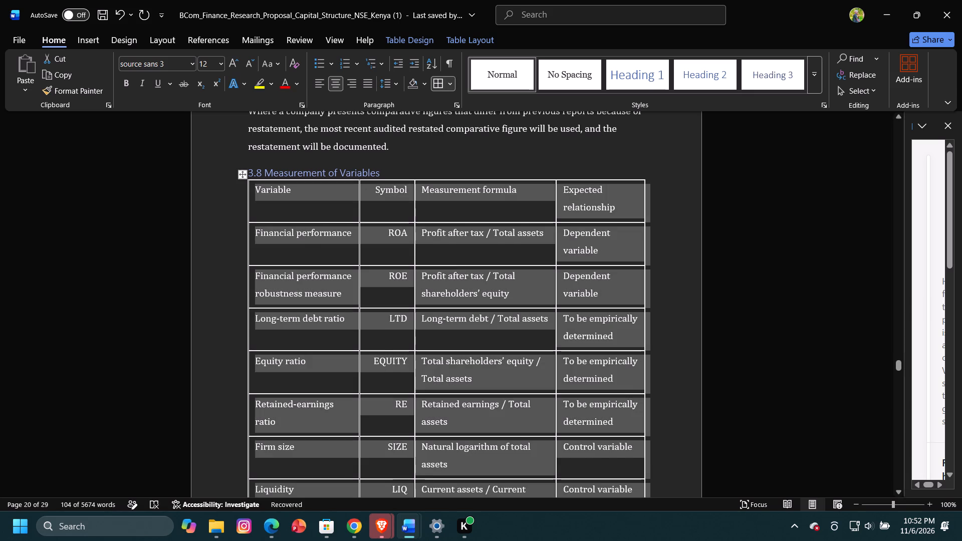
left_click(421, 150)
Convert the "Where:" line and the bulleted symbol definitions below the ROE robustness model equation to a lowercase Roman numbered list.
scroll(413, 187, "down", 3)
scroll(412, 227, "down", 1)
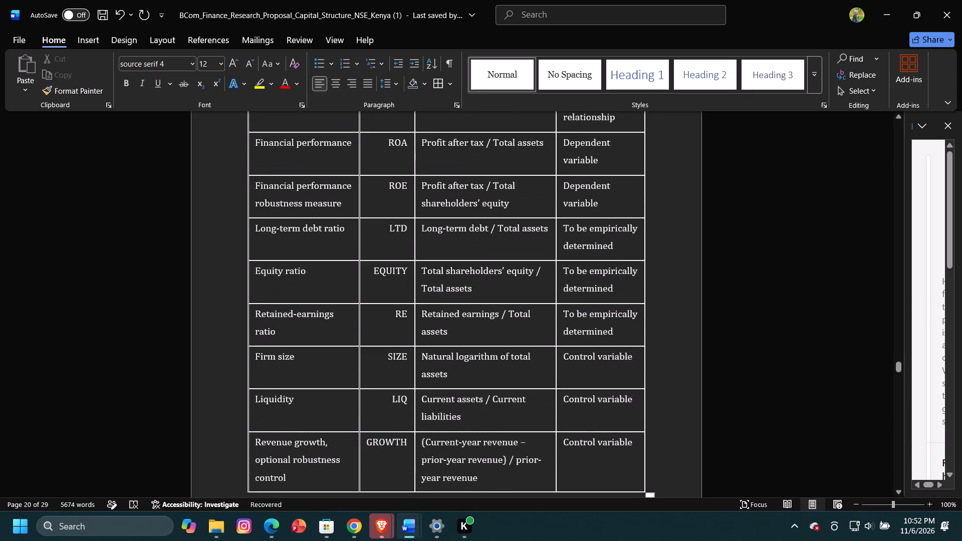
scroll(412, 230, "down", 3)
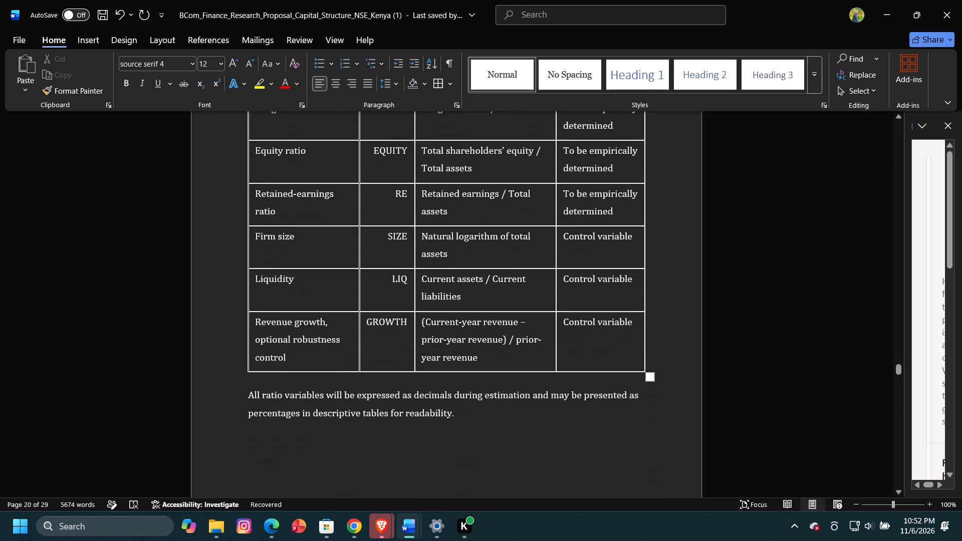
scroll(469, 368, "down", 2)
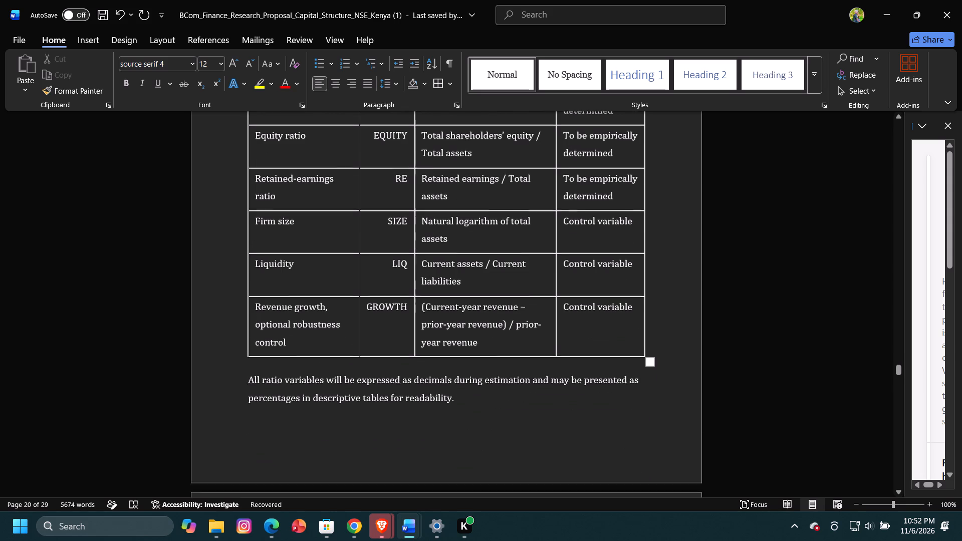
scroll(481, 373, "down", 18)
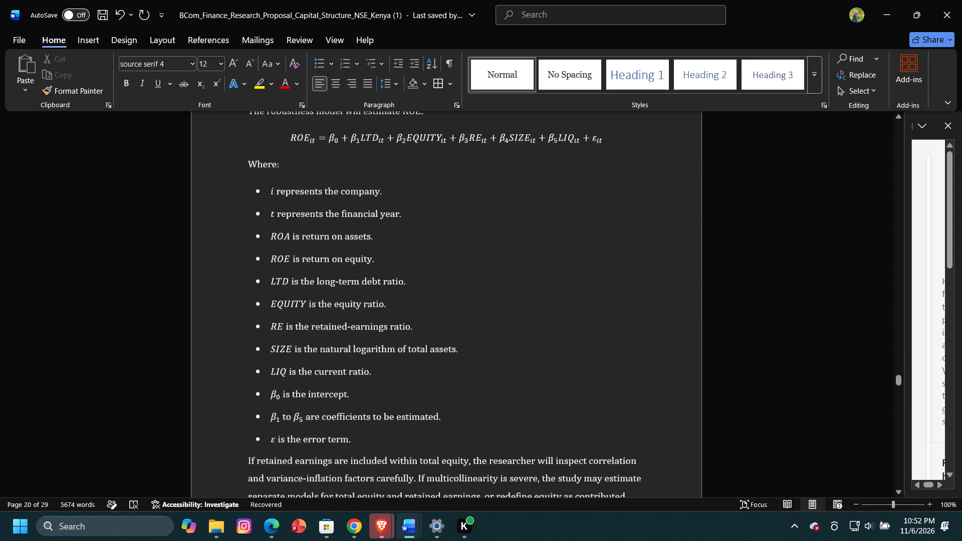
scroll(308, 153, "up", 3)
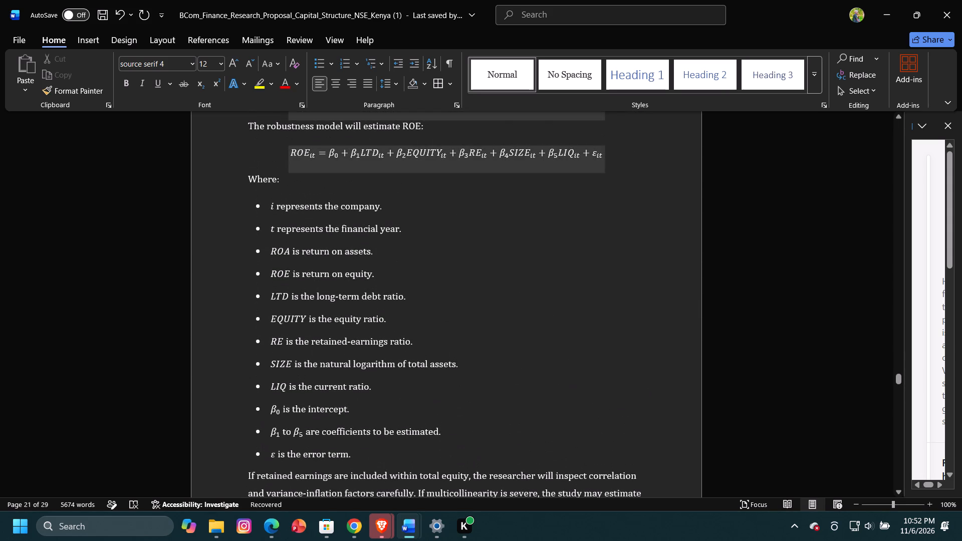
left_click_drag(261, 198, 77, 293)
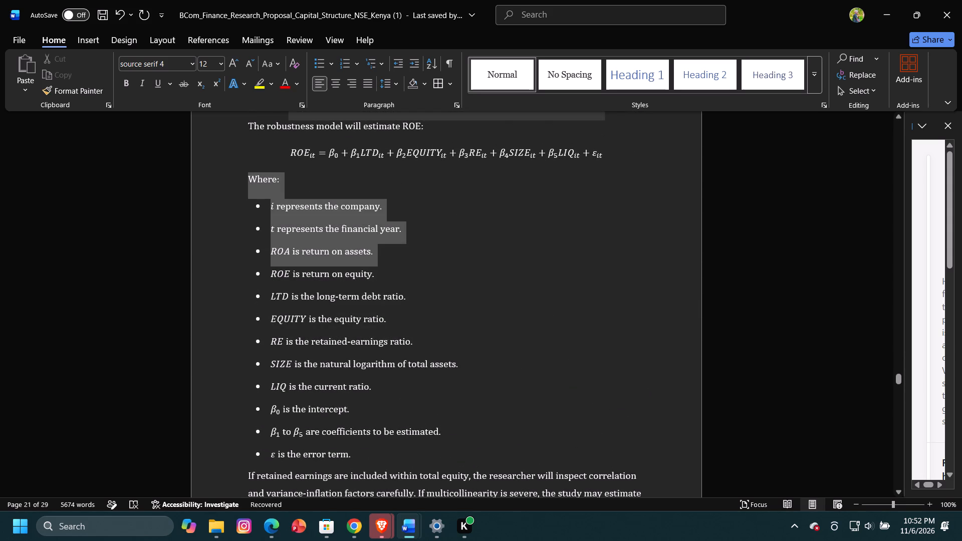
left_click_drag(77, 293, 340, 452)
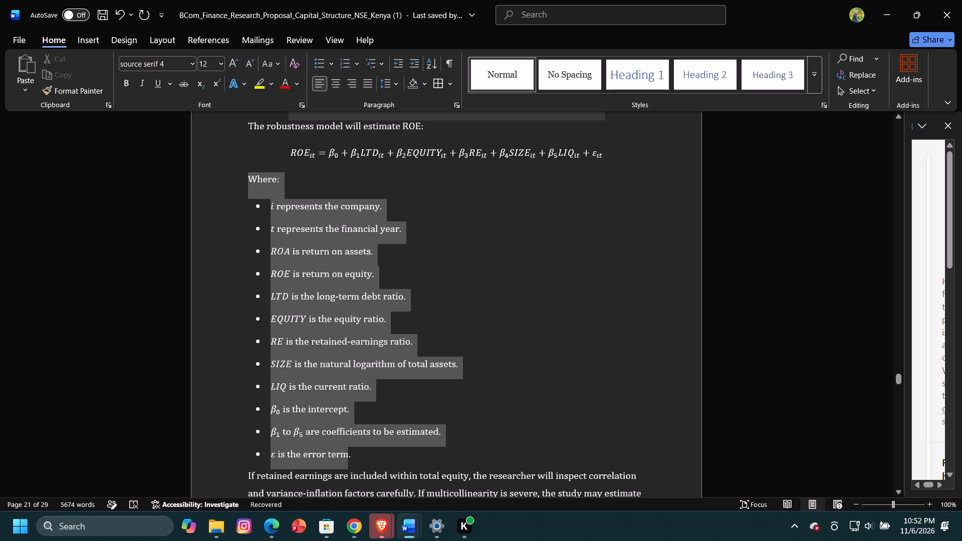
left_click_drag(340, 452, 355, 450)
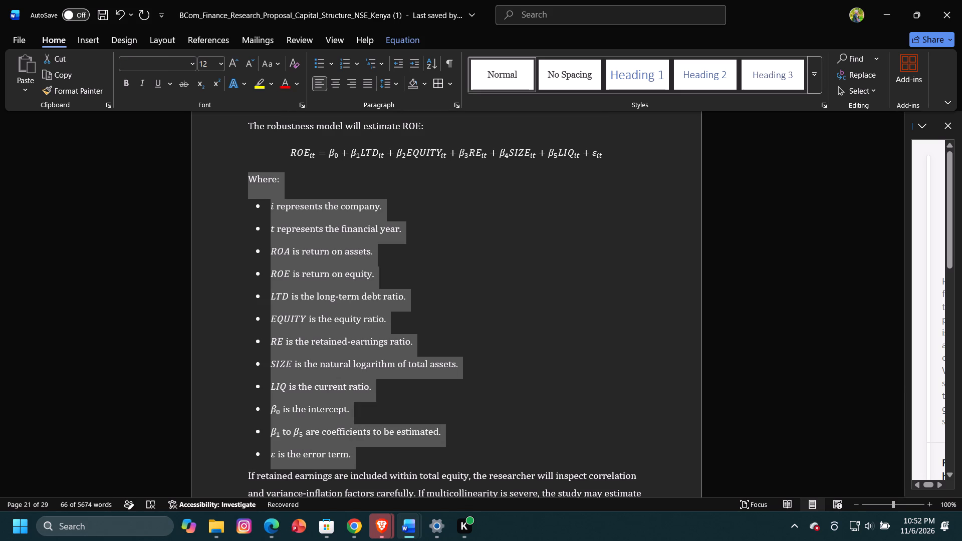
left_click(345, 62)
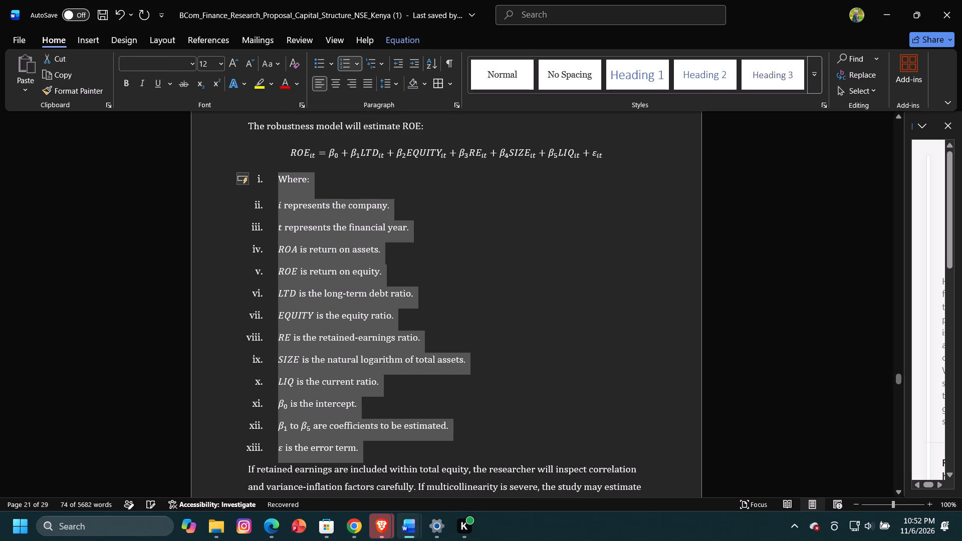
left_click(454, 248)
Renumber the eight analysis stages in section 3.10 Data Analysis and Presentation with lowercase Roman numerals.
scroll(450, 255, "down", 10)
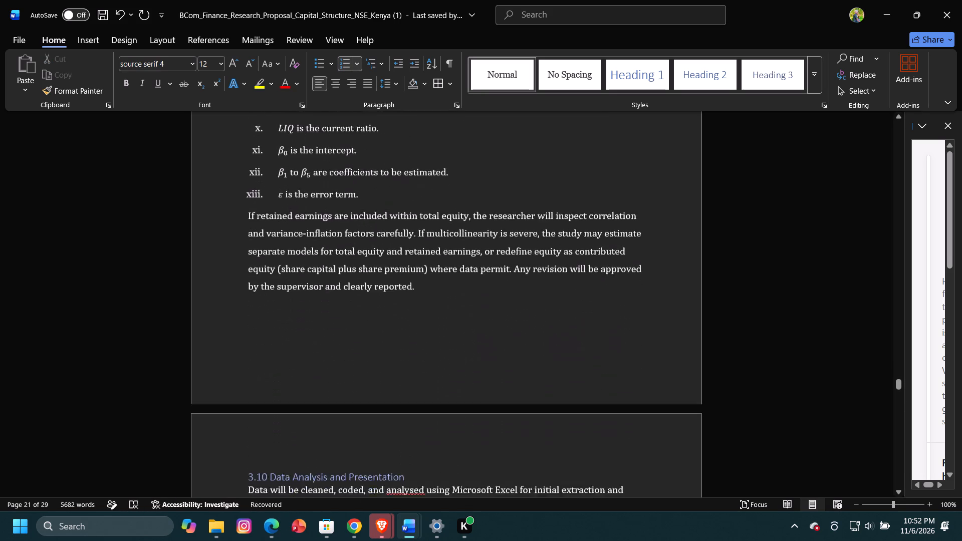
scroll(408, 247, "down", 10)
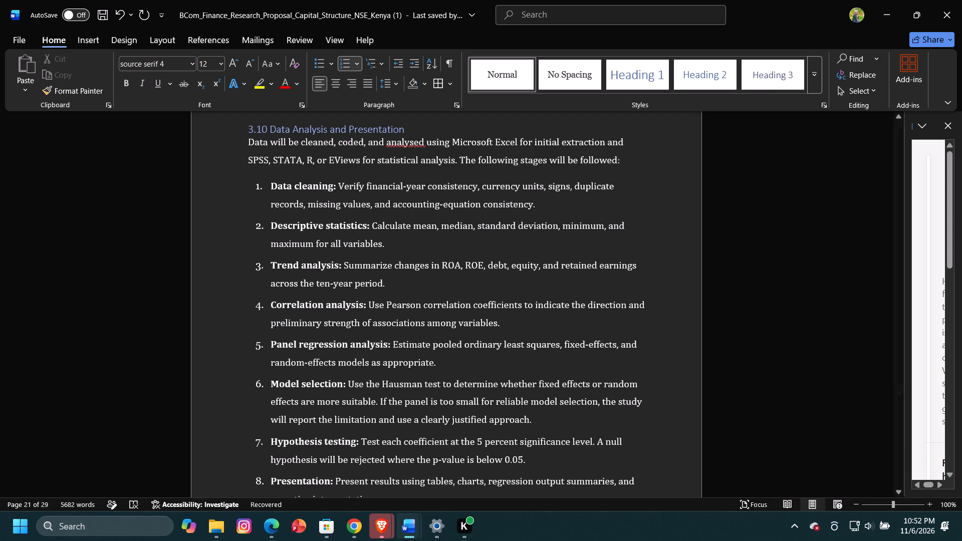
left_click_drag(240, 176, 317, 240)
left_click(262, 202)
left_click_drag(245, 188, 338, 475)
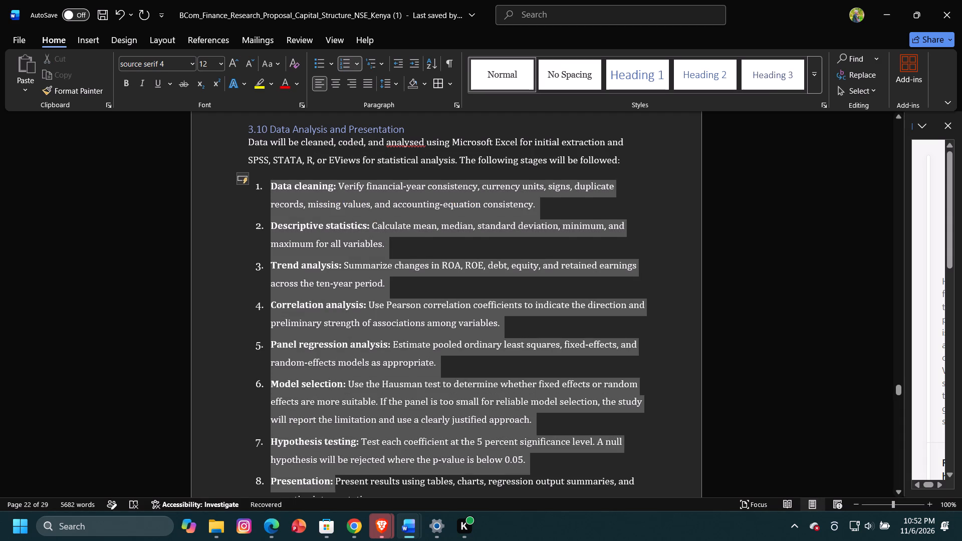
left_click_drag(338, 475, 367, 466)
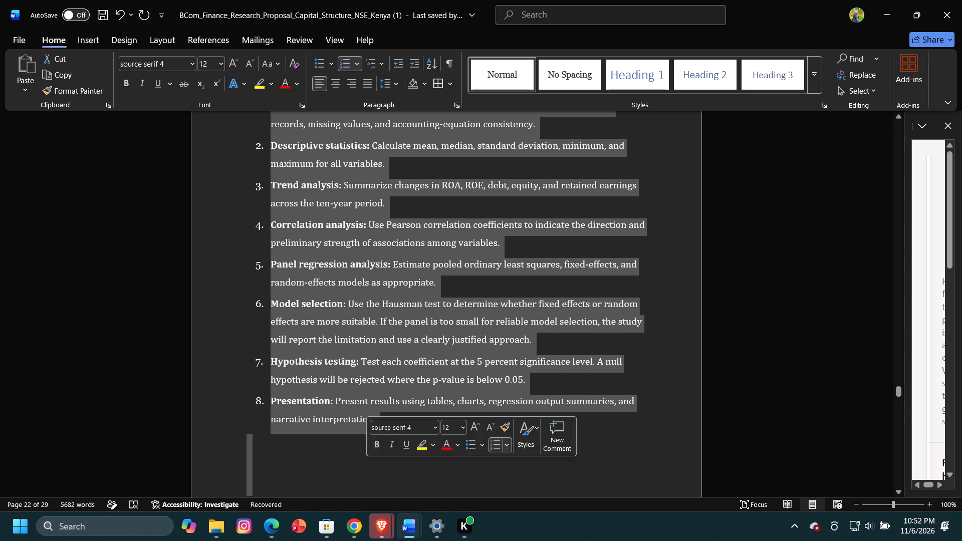
left_click(346, 64)
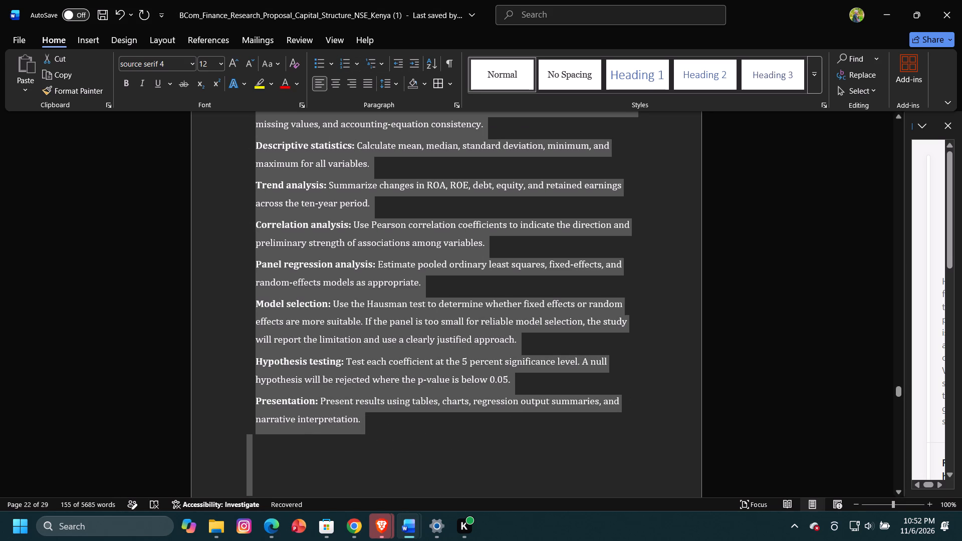
left_click(340, 61)
left_click(226, 242)
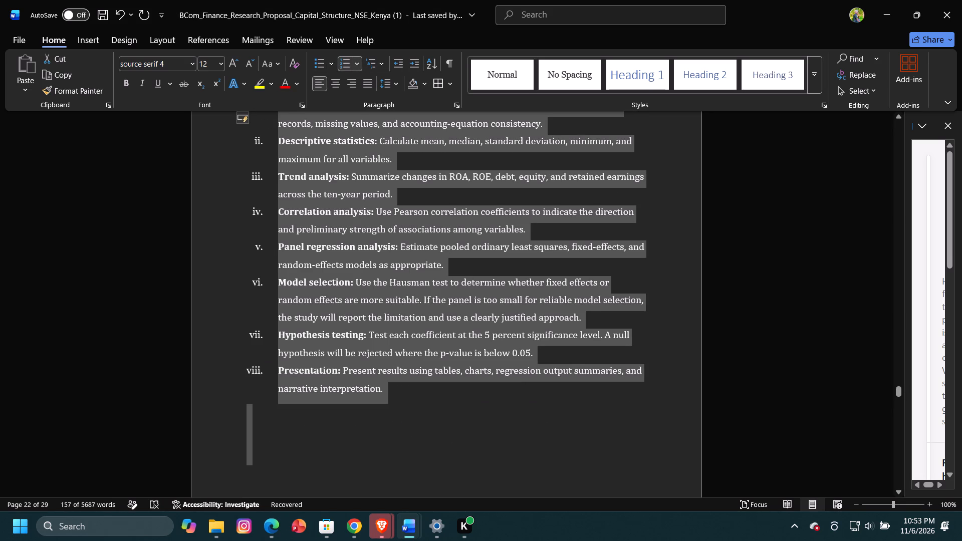
Apply borders around all cells of the diagnostic tests table in section 3.11.
scroll(236, 247, "down", 5)
scroll(360, 323, "down", 11)
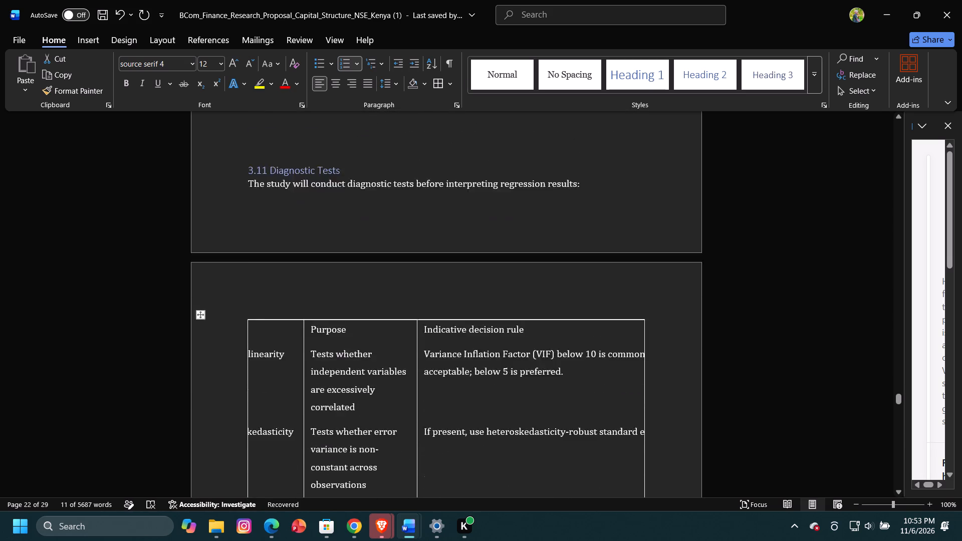
scroll(355, 311, "down", 1)
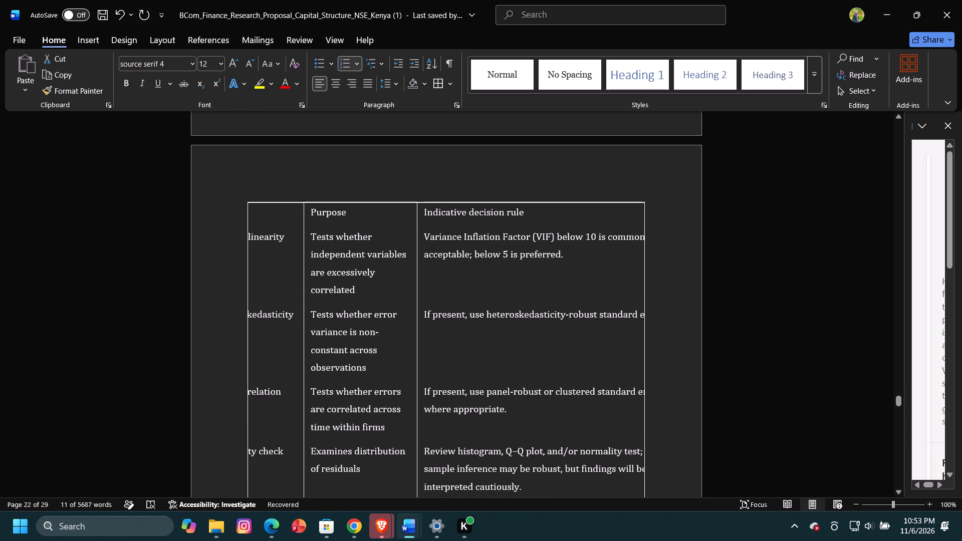
left_click(252, 207)
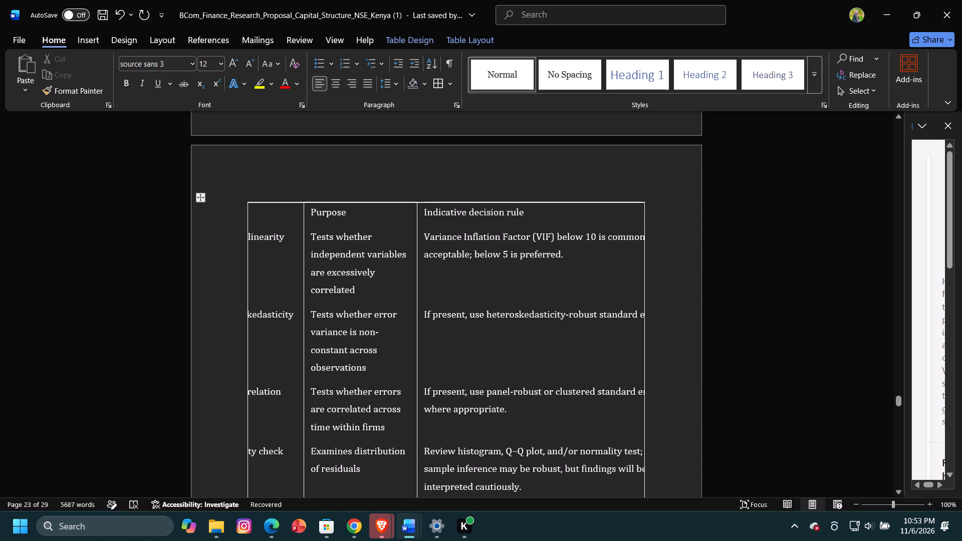
left_click(196, 198)
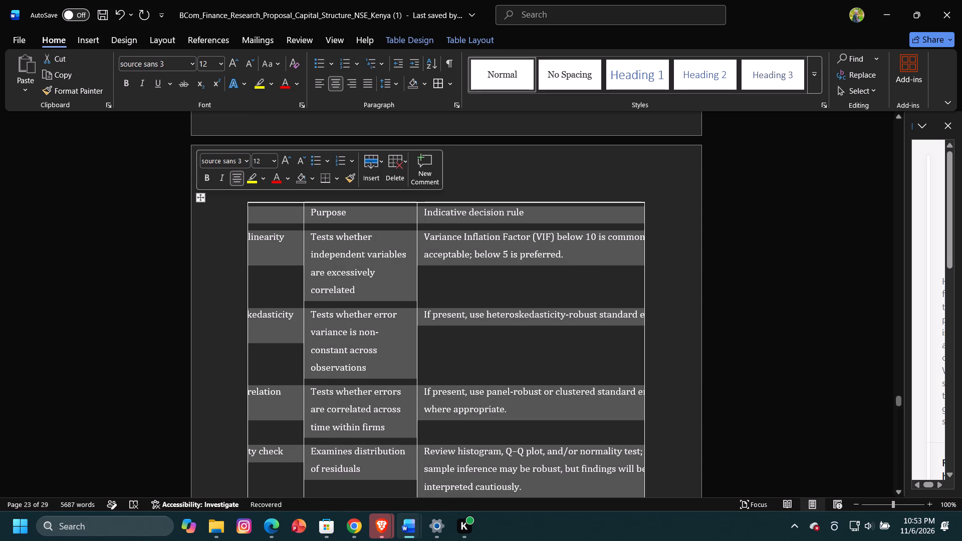
left_click(431, 84)
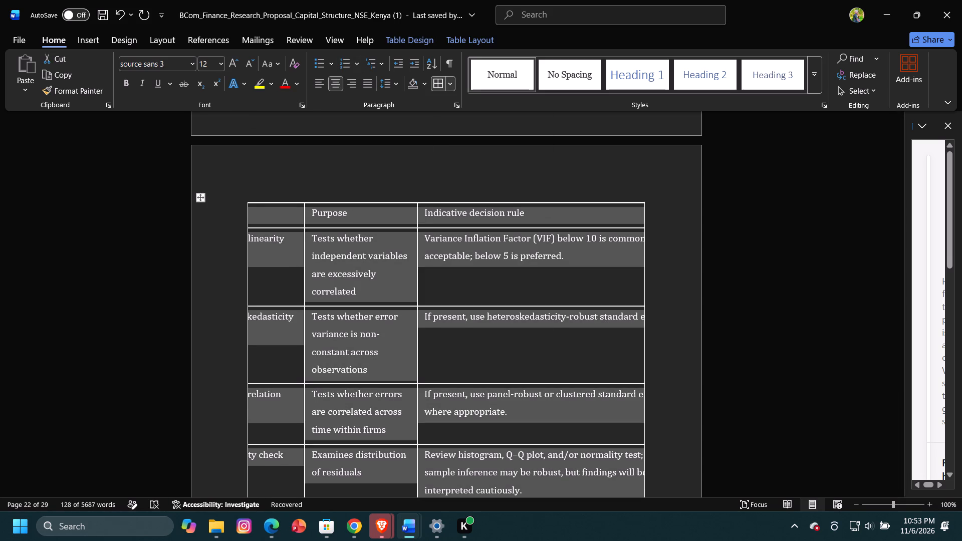
left_click(245, 268)
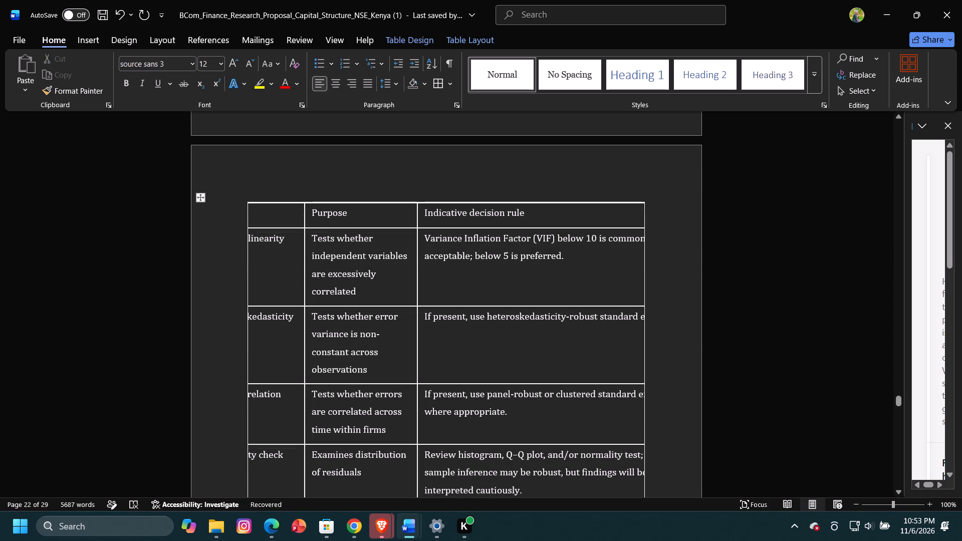
Try to adjust the cut-off first column of the diagnostic tests table in section 3.11.
scroll(690, 378, "down", 4)
scroll(425, 378, "down", 3)
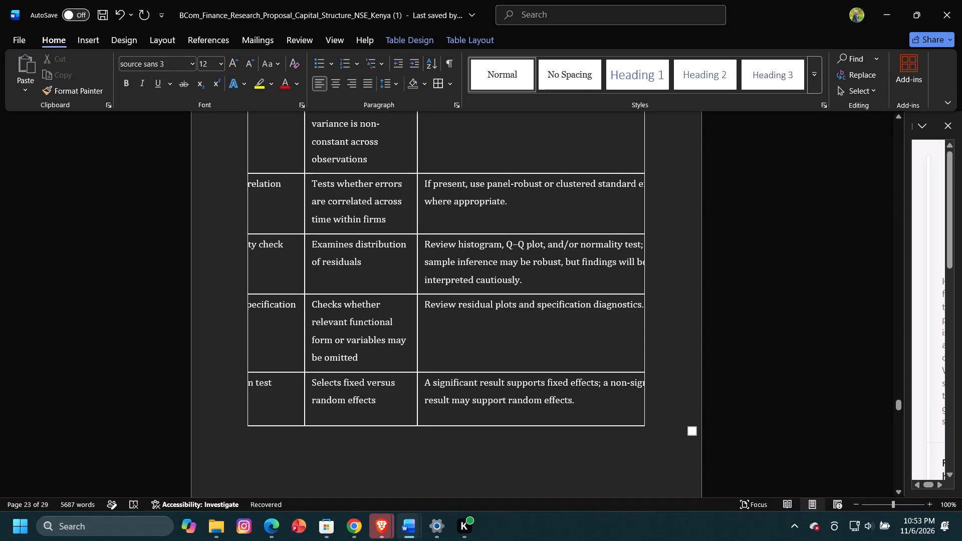
scroll(368, 179, "up", 4)
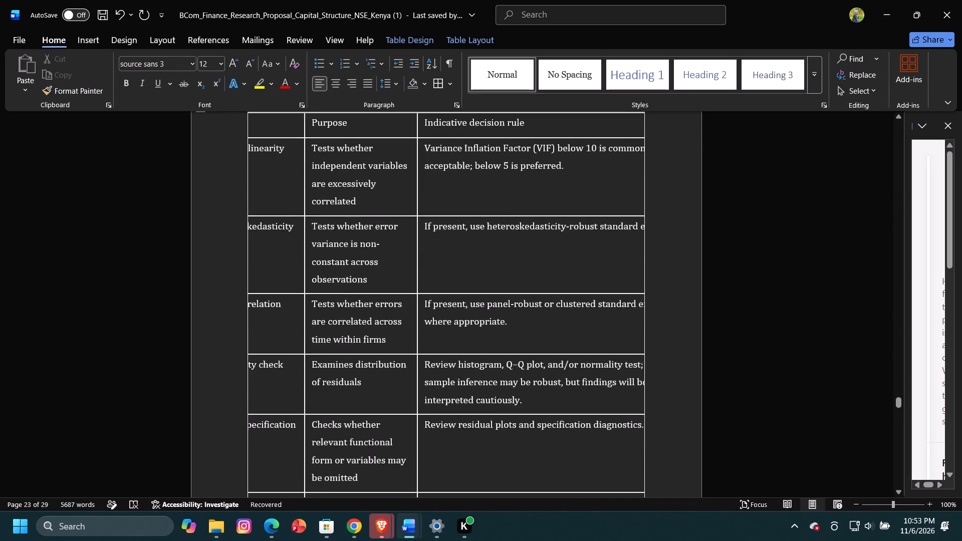
scroll(371, 171, "up", 3)
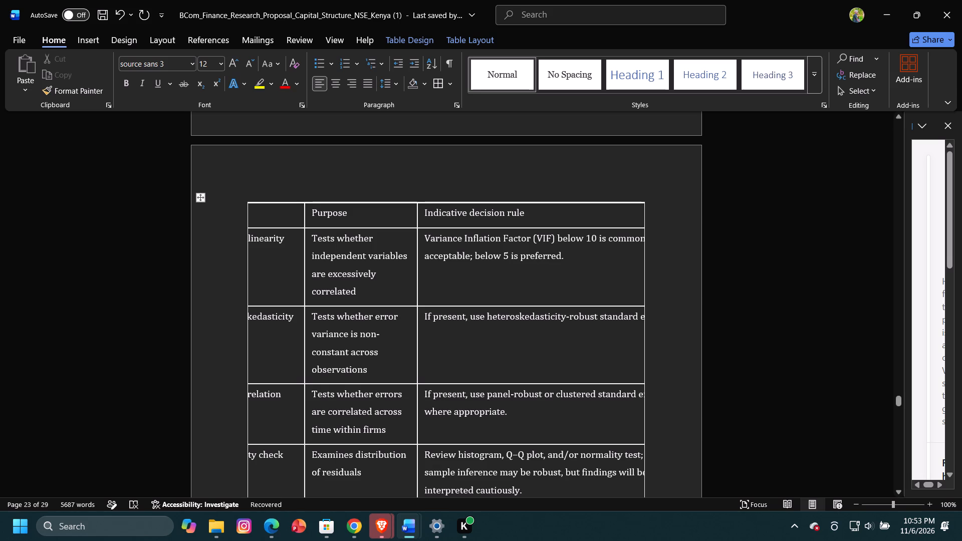
left_click(249, 306)
left_click(247, 300)
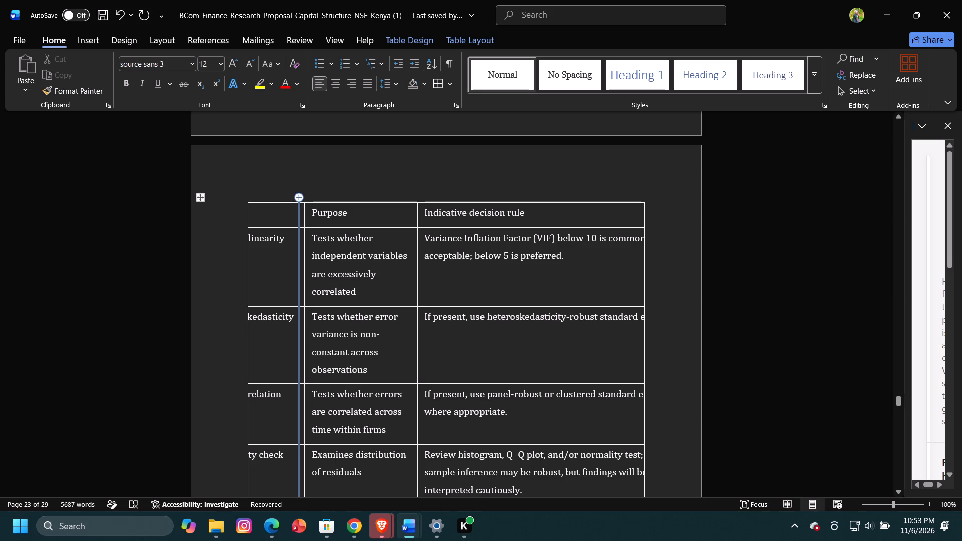
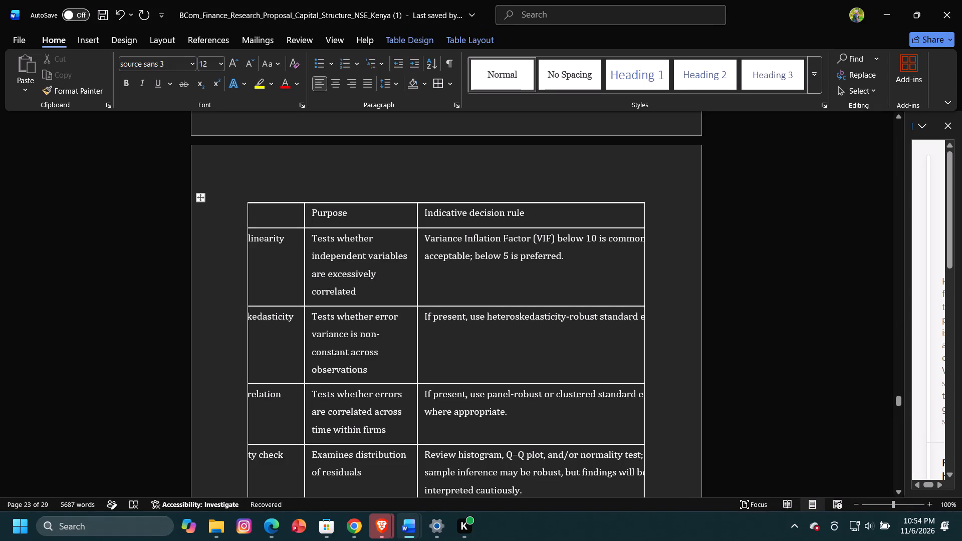
Convert the five bulleted academic integrity points in section 3.13 Ethical Considerations to a lowercase Roman numbered list.
scroll(405, 219, "down", 4)
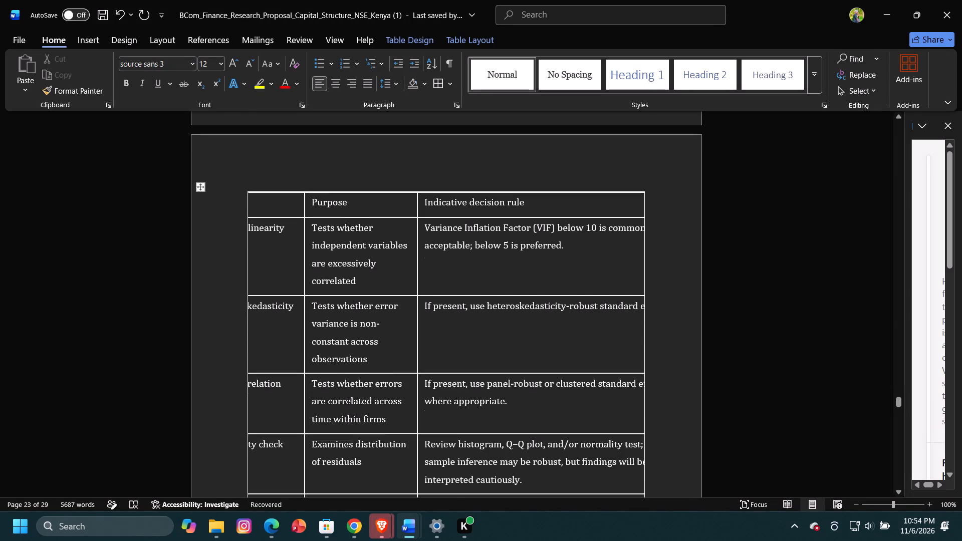
scroll(406, 236, "down", 2)
scroll(409, 239, "down", 20)
scroll(409, 239, "down", 7)
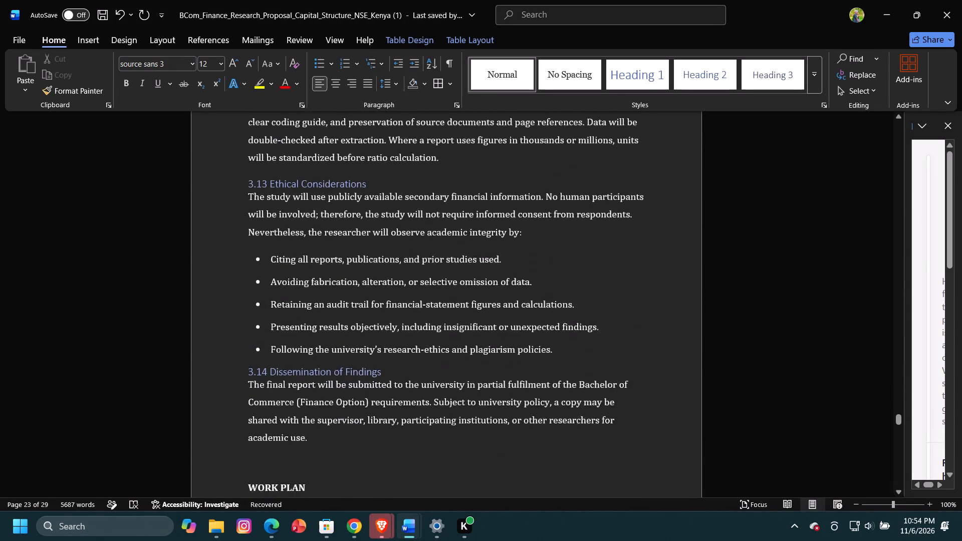
scroll(419, 192, "down", 2)
scroll(388, 173, "up", 4)
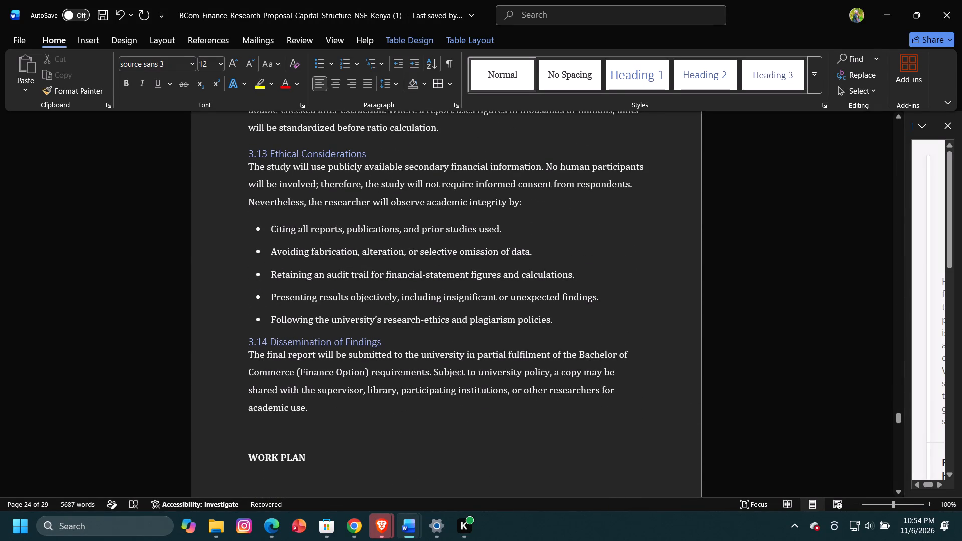
left_click_drag(253, 224, 462, 352)
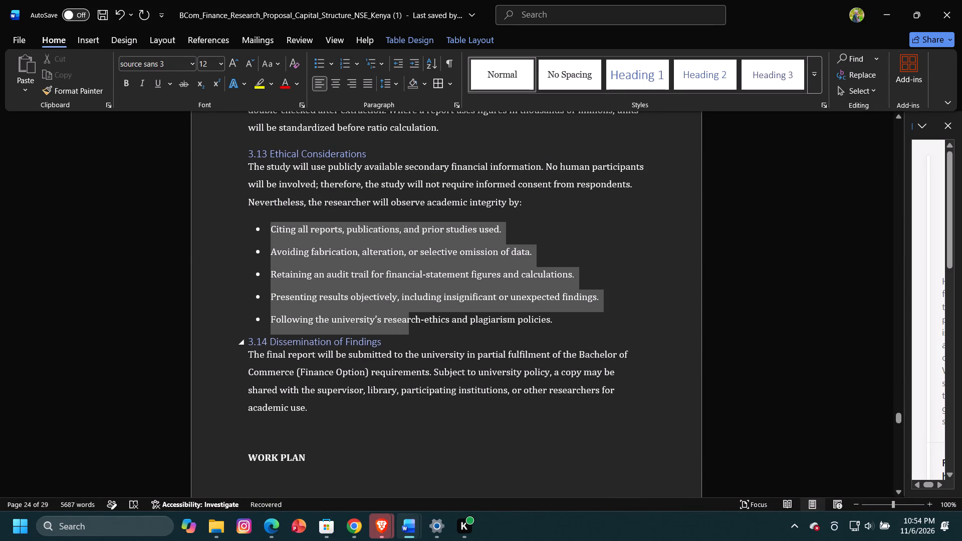
left_click_drag(462, 352, 552, 317)
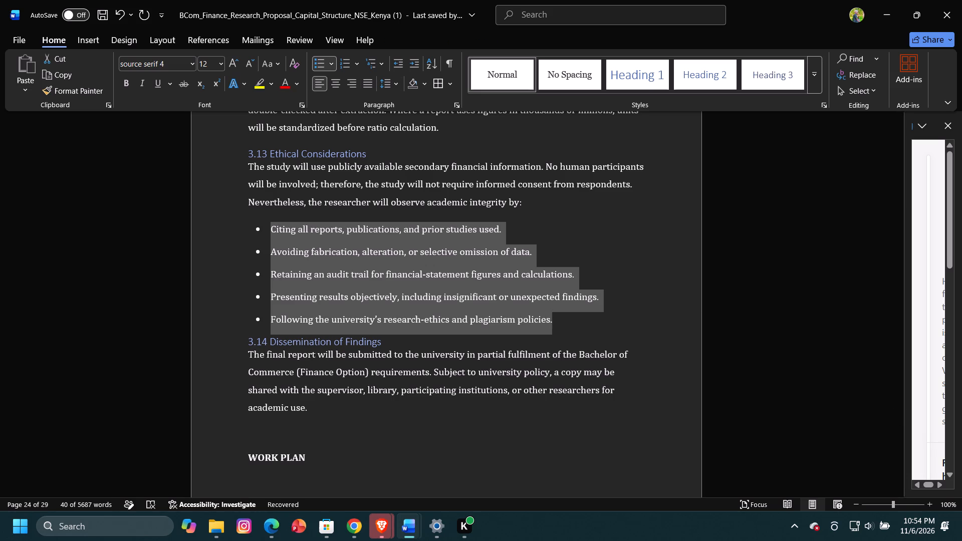
left_click(343, 66)
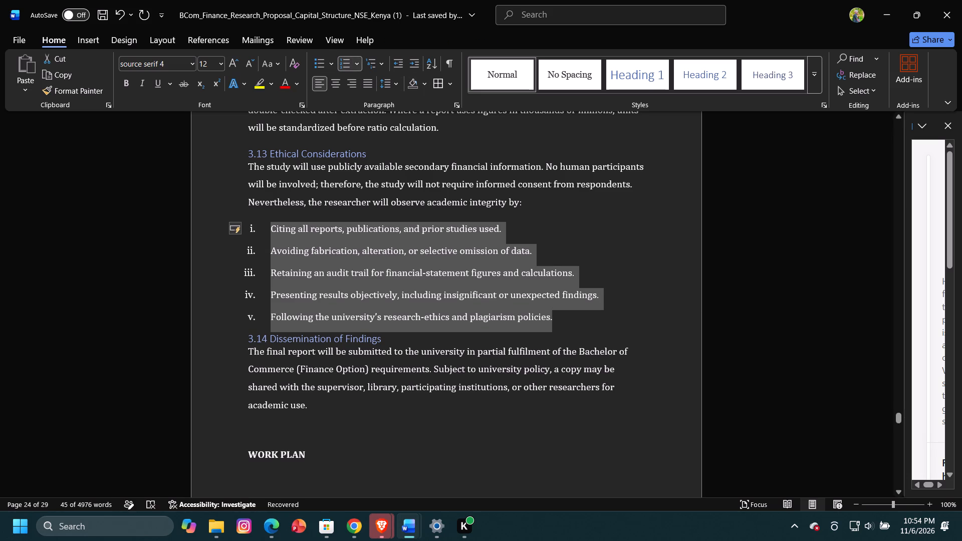
Apply borders around all cells of the fourteen-week activity table in the Work Plan section.
scroll(231, 285, "down", 13)
scroll(255, 250, "down", 3)
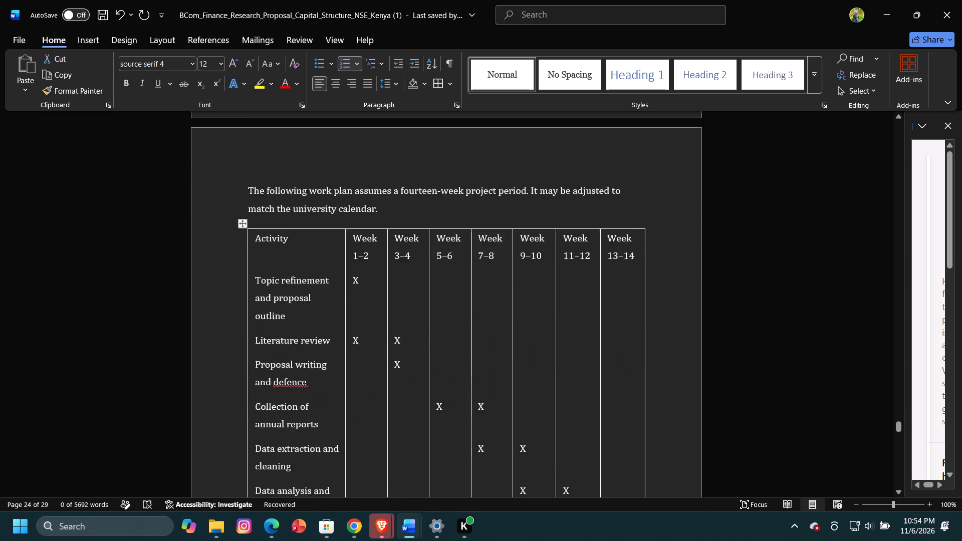
scroll(258, 252, "down", 2)
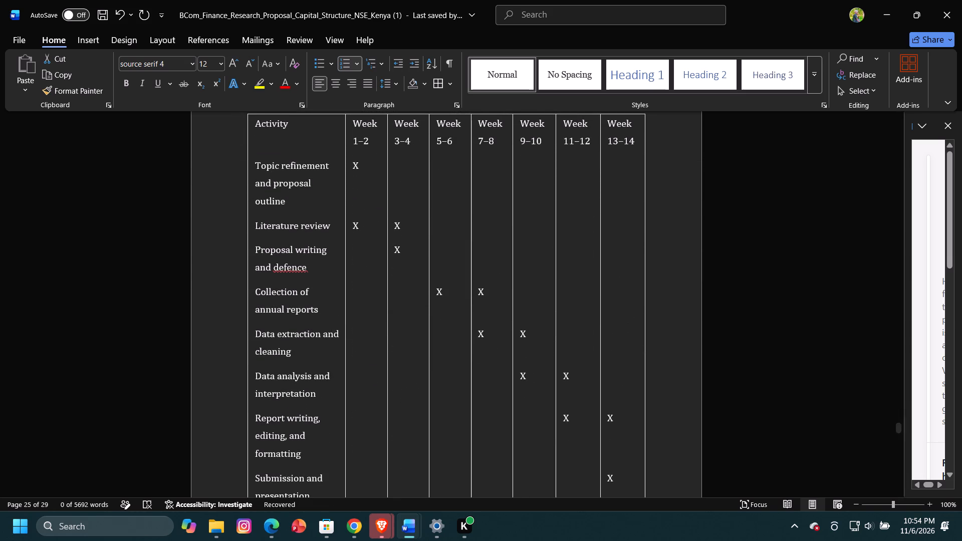
scroll(242, 134, "up", 3)
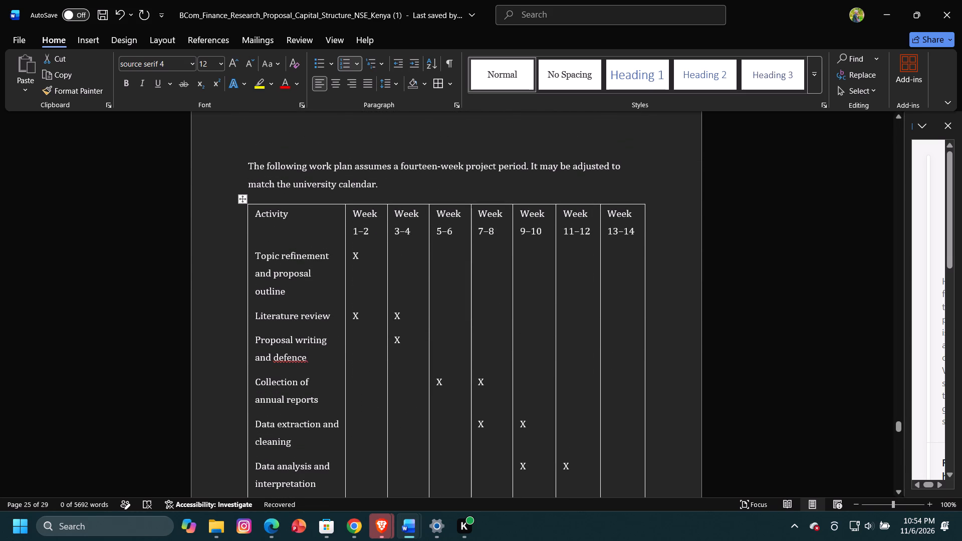
left_click(244, 201)
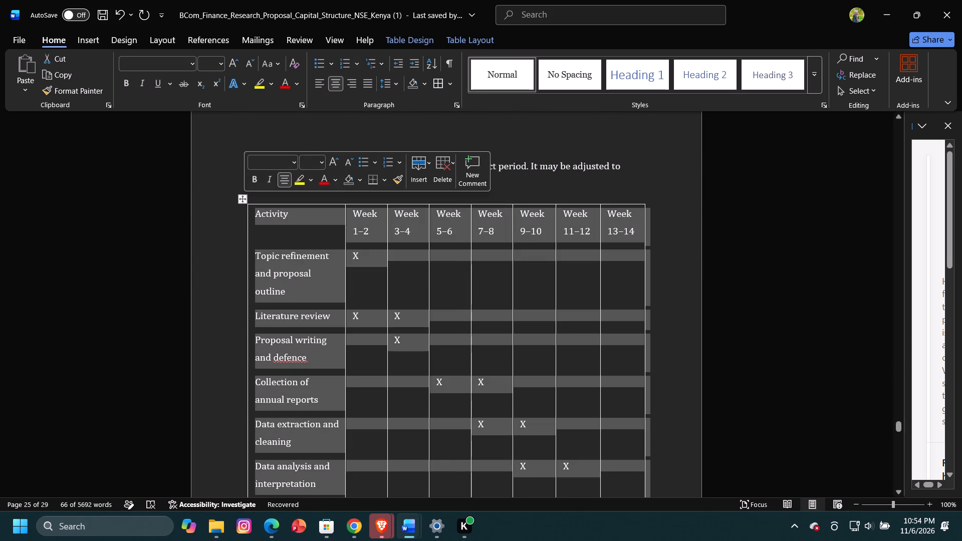
left_click(436, 84)
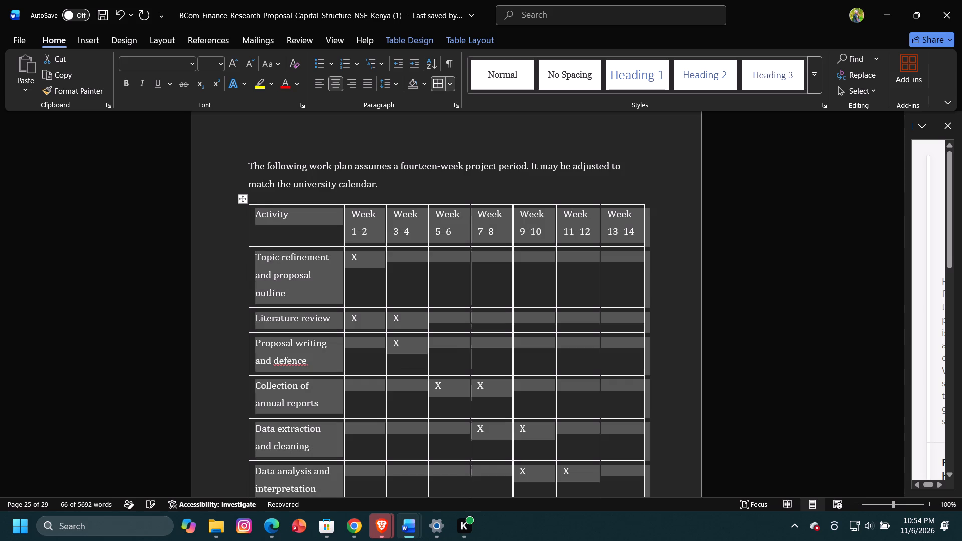
left_click(356, 171)
Apply borders around all cells of the Proposed Budget table.
scroll(284, 193, "down", 16)
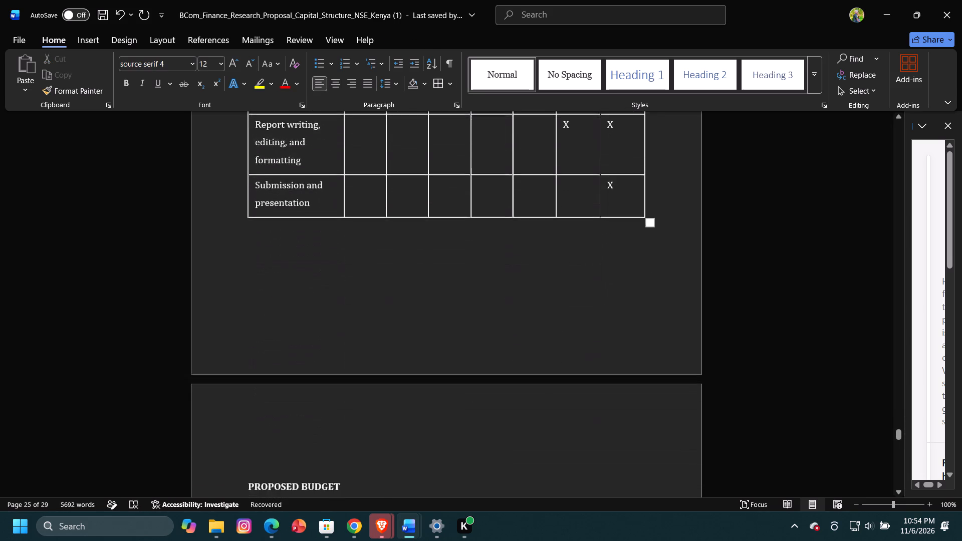
scroll(290, 211, "down", 8)
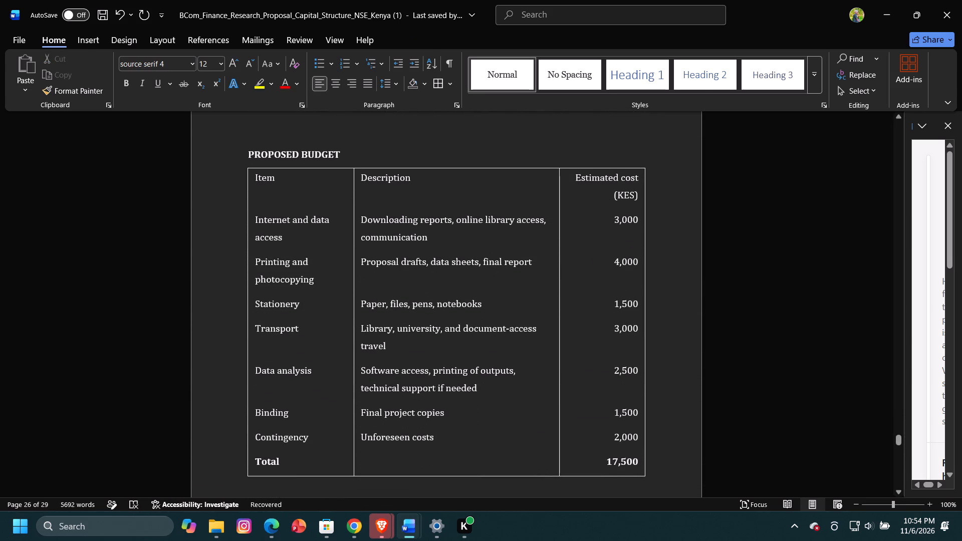
left_click(255, 171)
left_click(238, 164)
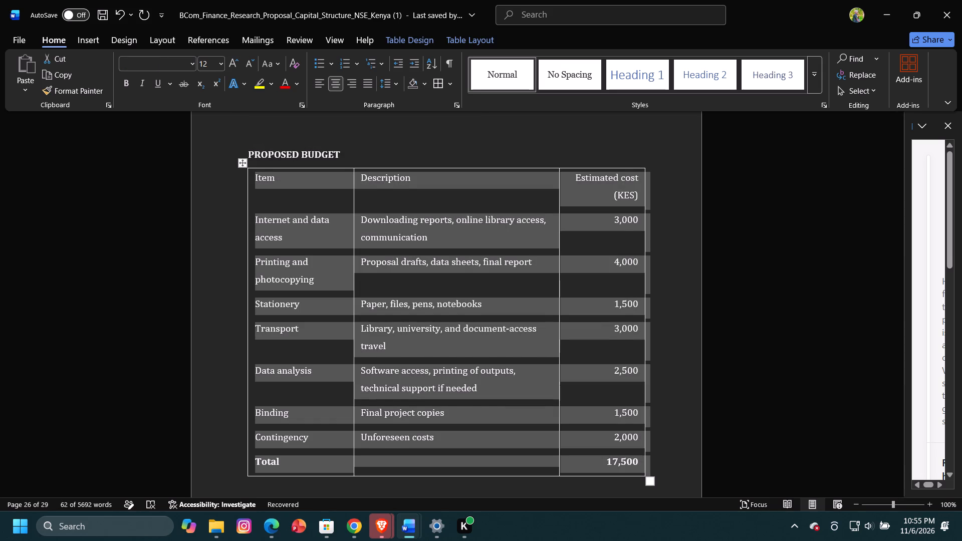
left_click(432, 84)
Apply borders around all cells of the Appendix I: Data Extraction Template table.
scroll(409, 138, "down", 5)
scroll(386, 203, "down", 12)
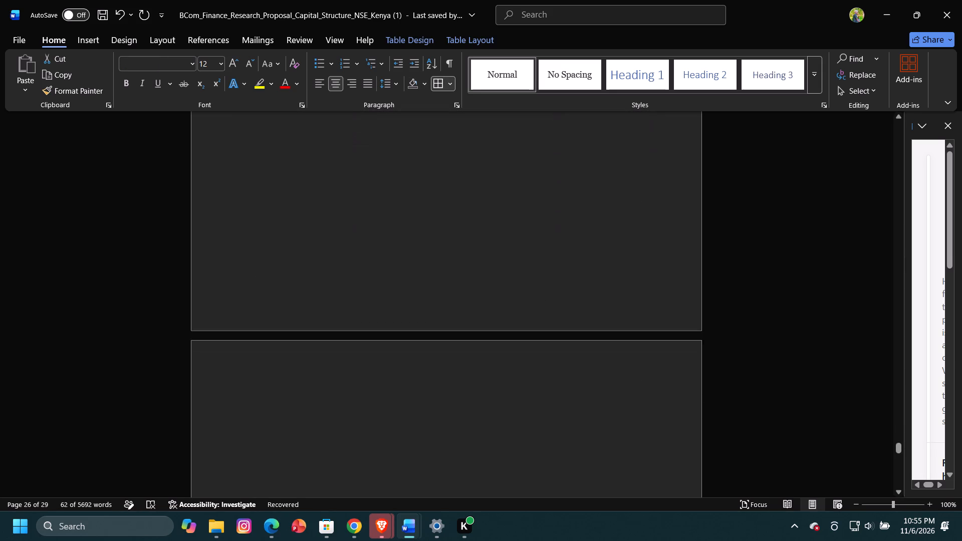
scroll(375, 215, "down", 17)
scroll(375, 202, "down", 8)
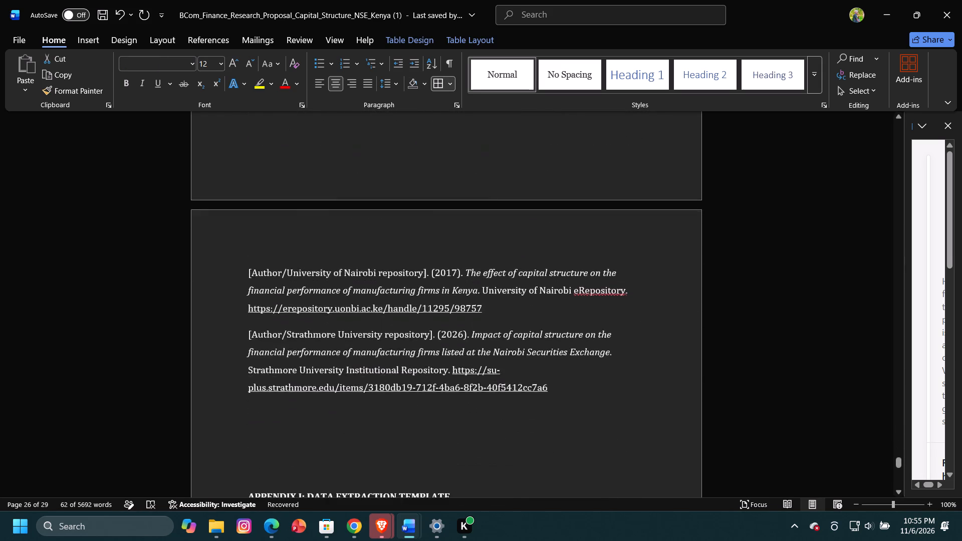
scroll(376, 195, "down", 10)
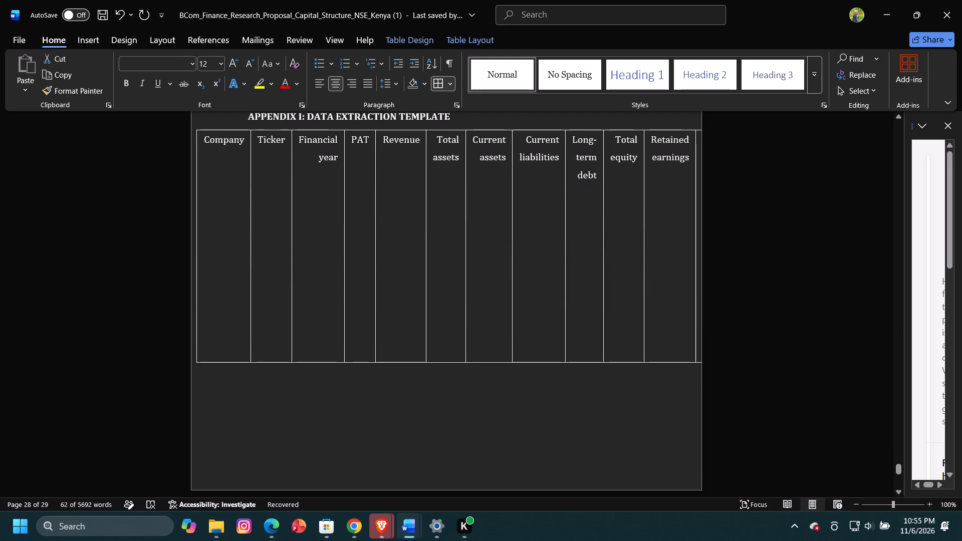
left_click(211, 130)
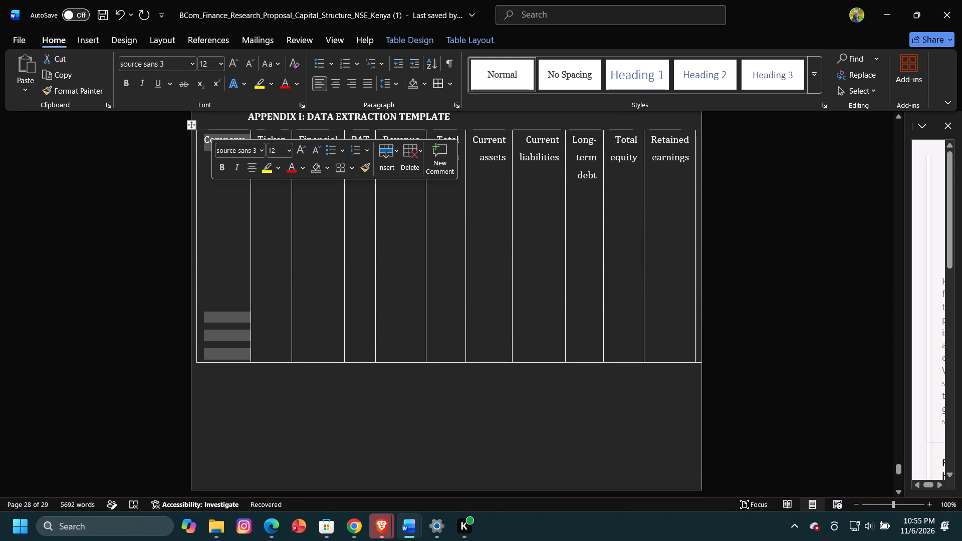
left_click(193, 124)
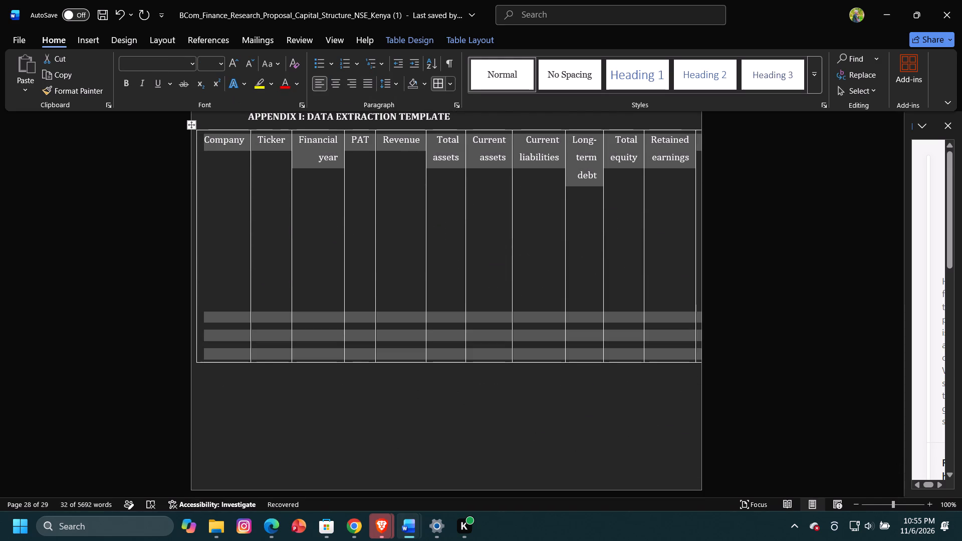
left_click(441, 88)
Examine the pages after the Appendix I table, including Appendix II: Formula Guide, to check the formatting at the end of the proposal.
scroll(419, 287, "down", 9)
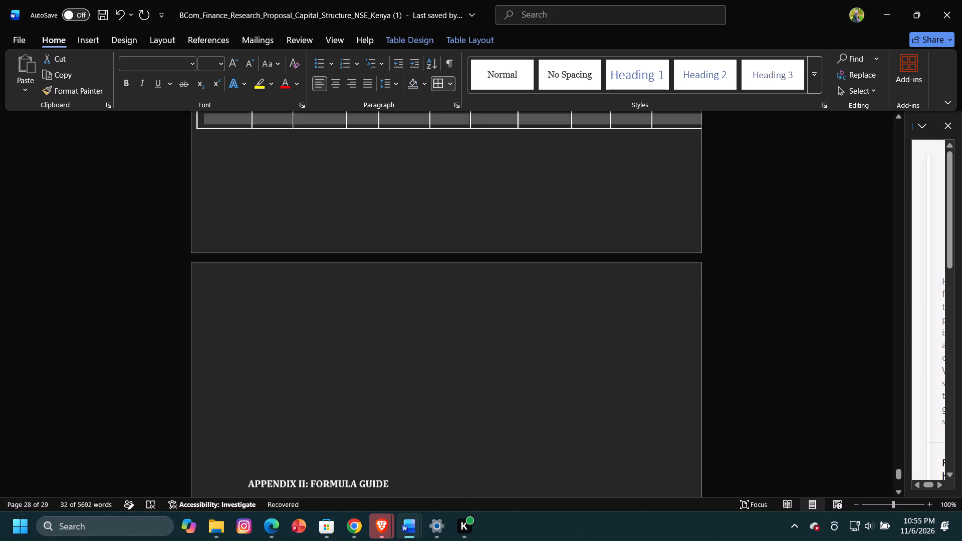
scroll(407, 337, "down", 18)
scroll(410, 309, "down", 9)
scroll(415, 288, "up", 5)
scroll(427, 241, "up", 11)
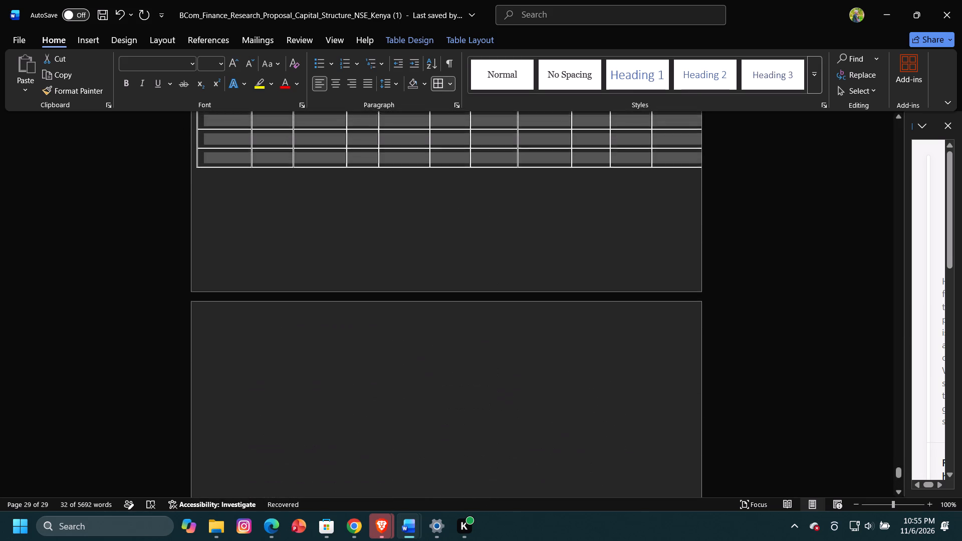
Review the formatting backwards from the References through Chapter Three, checking the numbered lists and table borders.
scroll(440, 191, "up", 16)
scroll(440, 188, "up", 15)
scroll(440, 188, "up", 8)
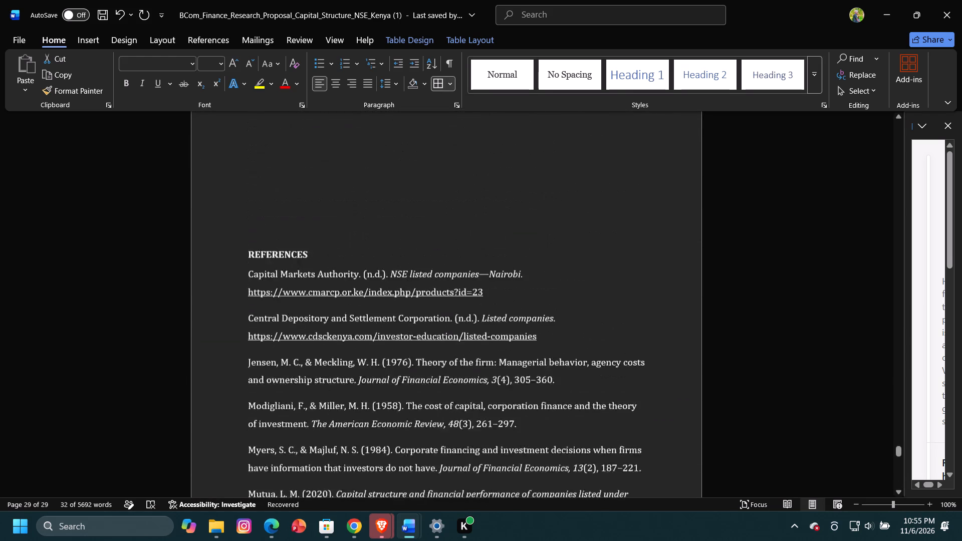
scroll(440, 187, "up", 19)
scroll(440, 179, "up", 20)
scroll(440, 178, "up", 15)
scroll(440, 178, "up", 8)
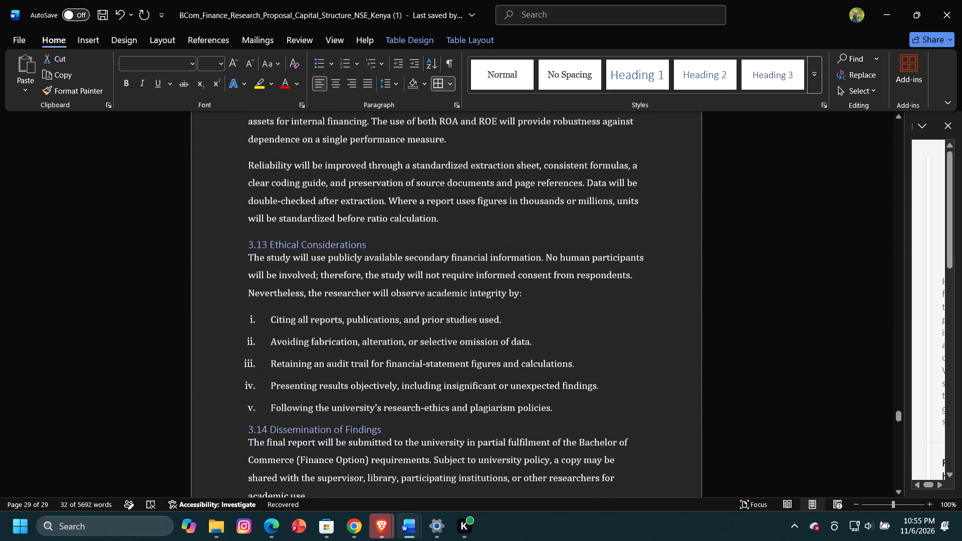
scroll(440, 178, "up", 12)
scroll(440, 179, "up", 9)
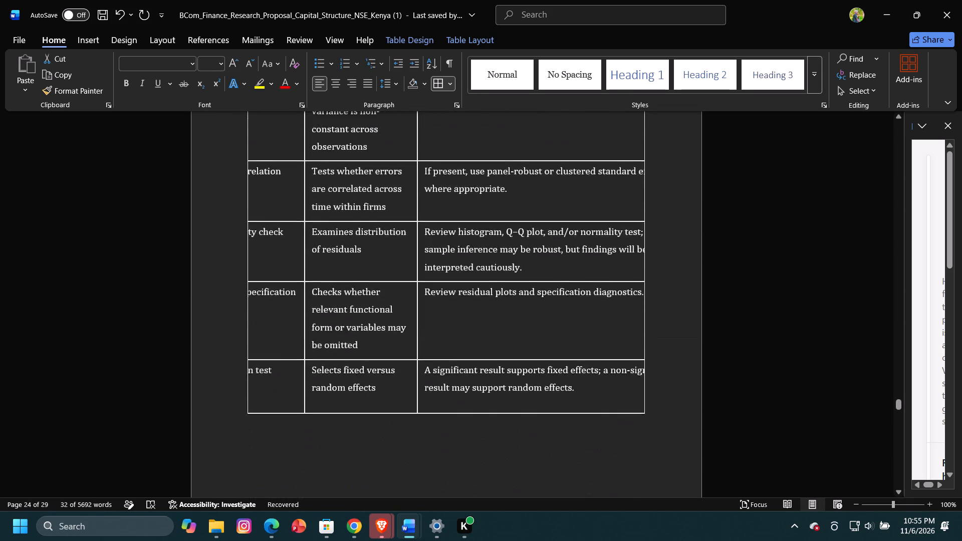
scroll(440, 179, "up", 19)
scroll(440, 178, "up", 17)
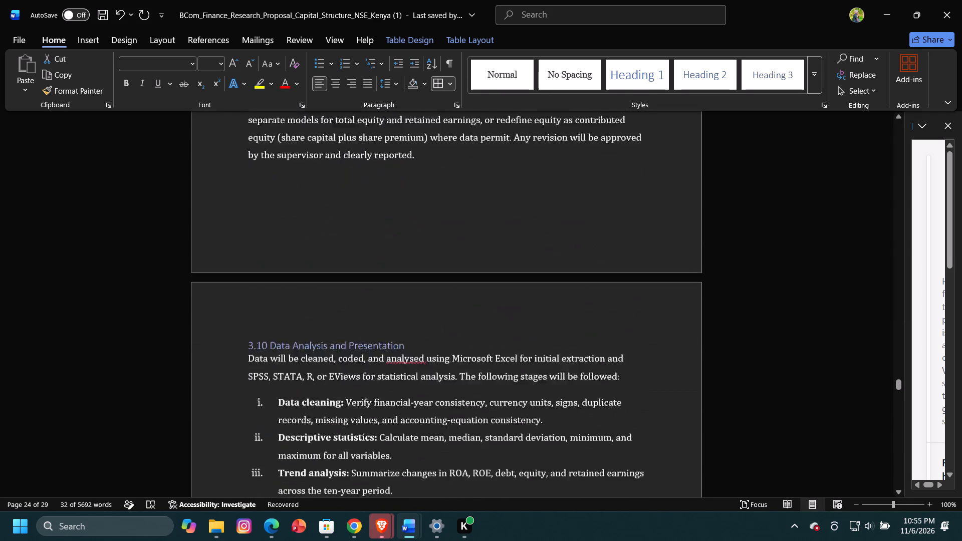
scroll(440, 177, "up", 14)
scroll(440, 177, "up", 14)
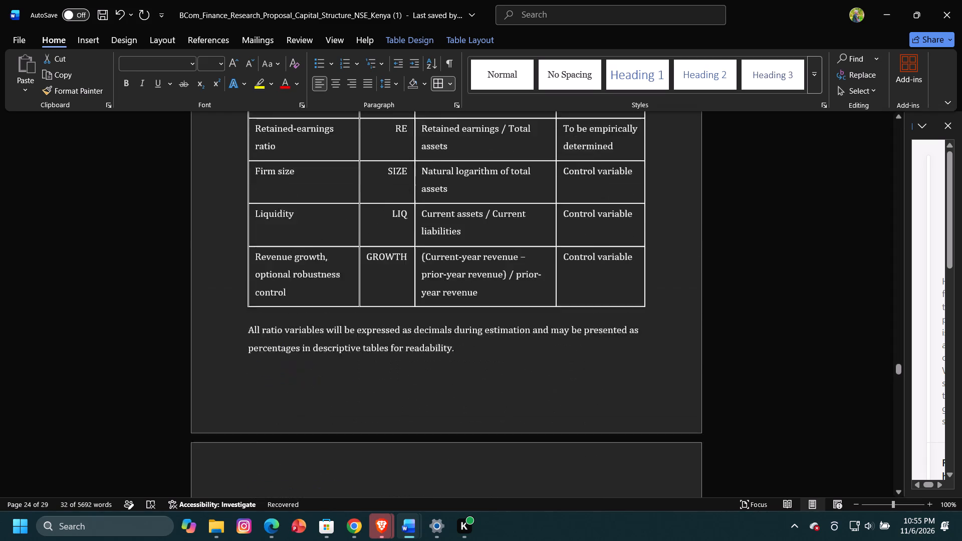
scroll(440, 177, "up", 17)
scroll(440, 177, "up", 16)
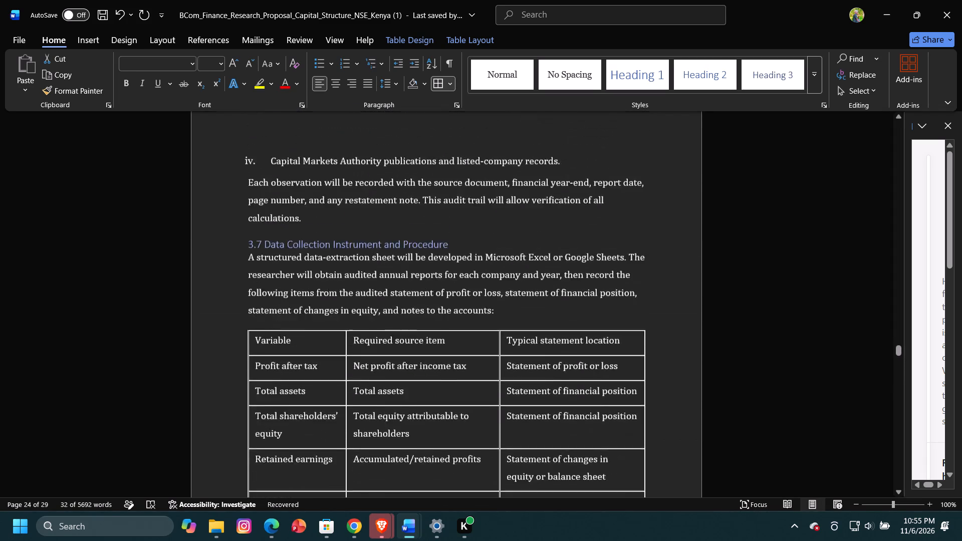
scroll(440, 177, "up", 15)
scroll(440, 177, "up", 7)
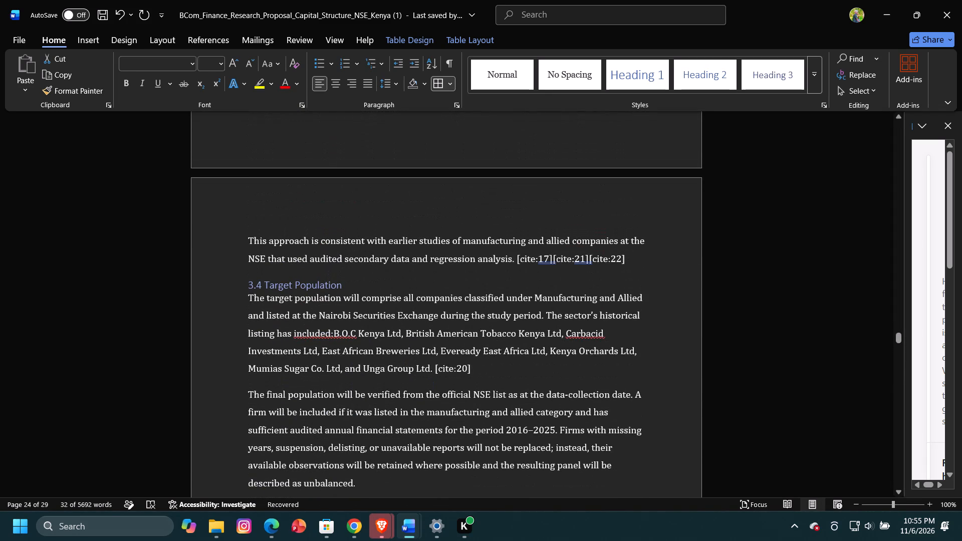
scroll(440, 177, "up", 16)
scroll(440, 177, "up", 14)
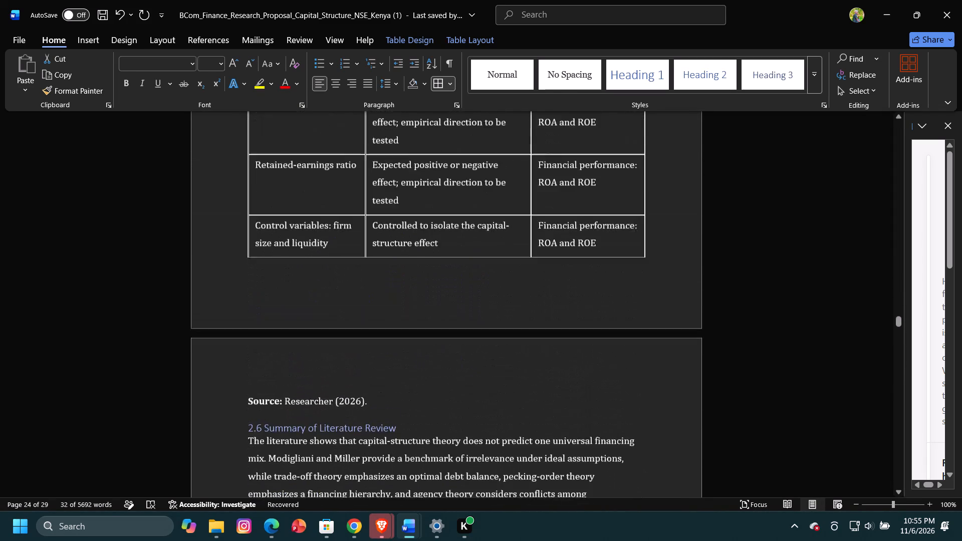
Review Chapter Two backwards from the Conceptual Framework to the Agency Theory section, checking headings, text and page layout.
scroll(440, 186, "up", 14)
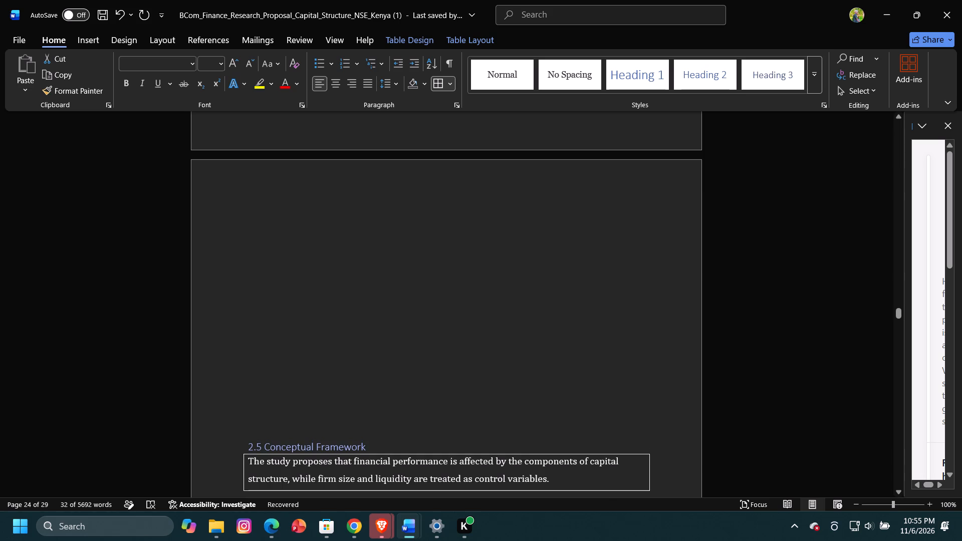
scroll(440, 186, "up", 18)
scroll(440, 192, "up", 7)
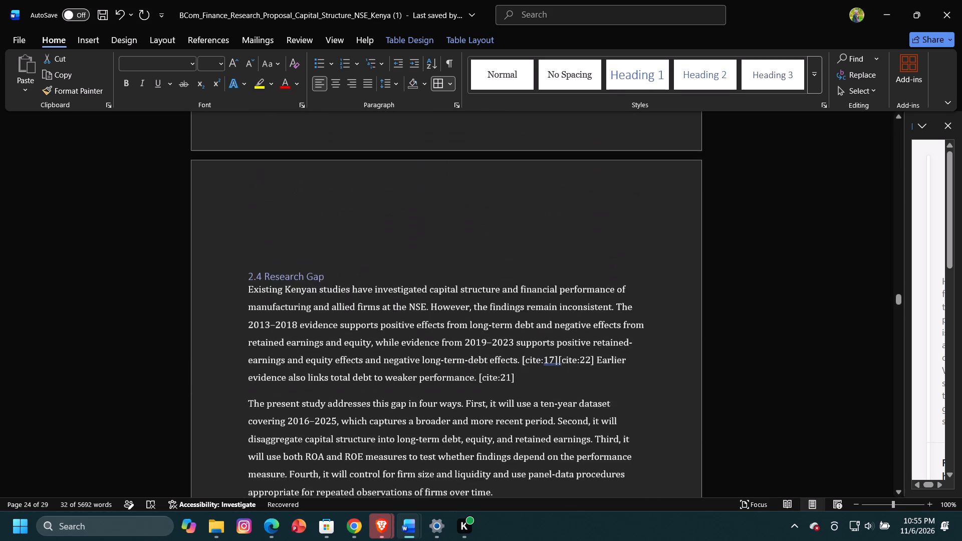
scroll(440, 192, "up", 20)
scroll(439, 205, "up", 7)
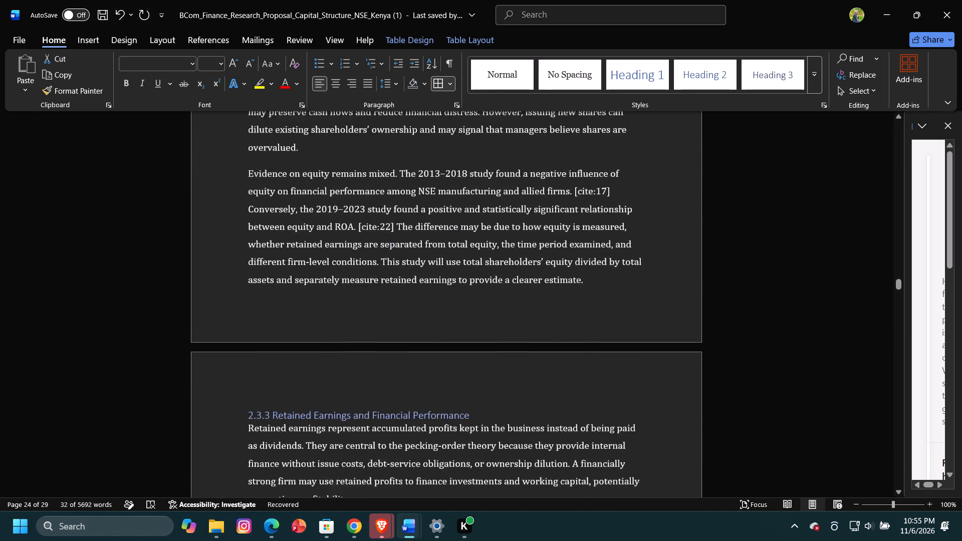
scroll(439, 205, "up", 19)
scroll(439, 205, "up", 4)
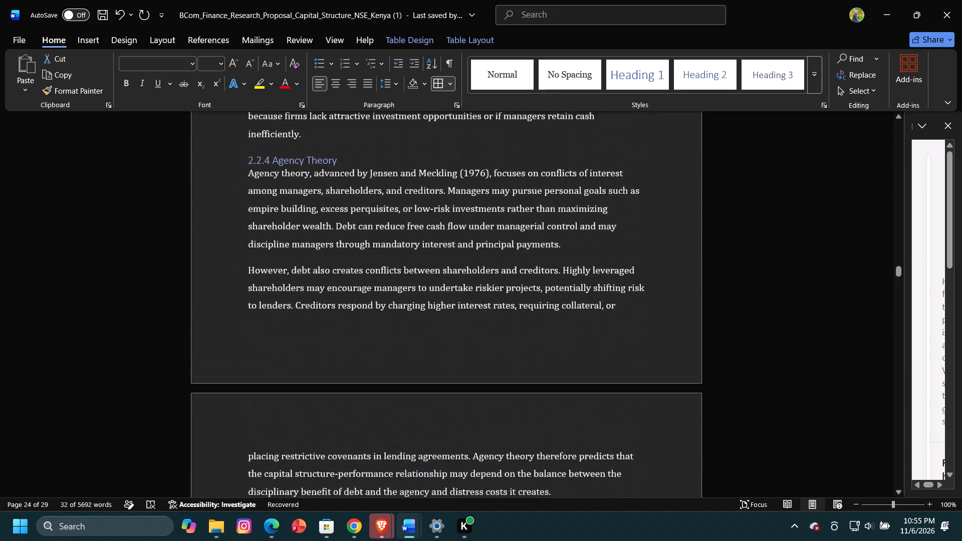
Review the remaining earlier sections back to the start of Chapter One: Introduction, checking the numbered lists for limitations, hypotheses and research questions.
scroll(439, 205, "up", 14)
scroll(439, 205, "up", 18)
scroll(439, 205, "up", 17)
scroll(439, 205, "up", 7)
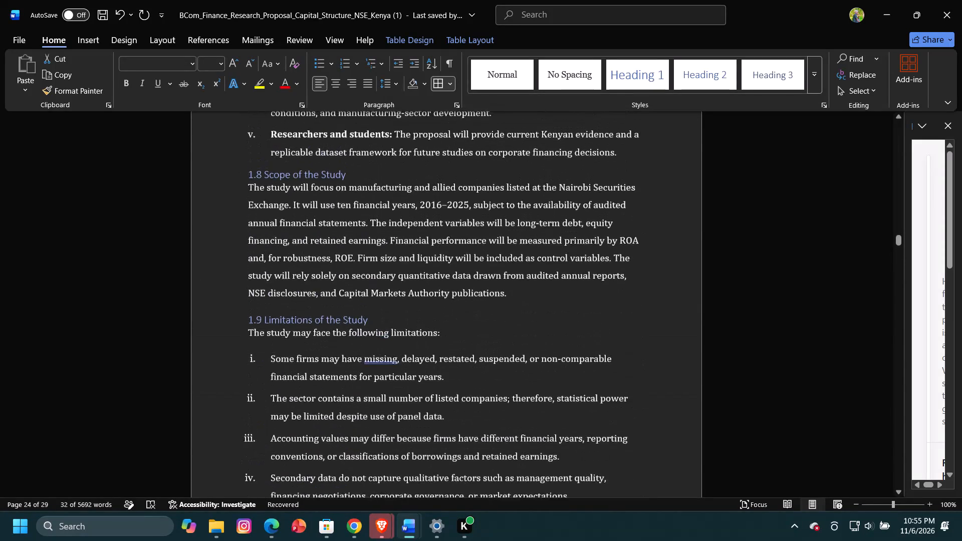
scroll(439, 204, "up", 14)
scroll(439, 203, "up", 12)
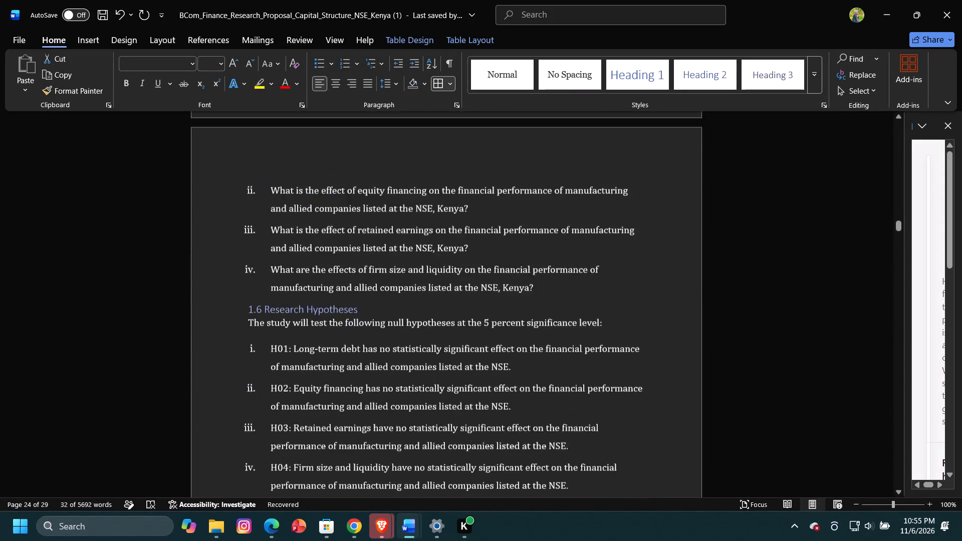
scroll(439, 202, "up", 12)
scroll(439, 202, "up", 19)
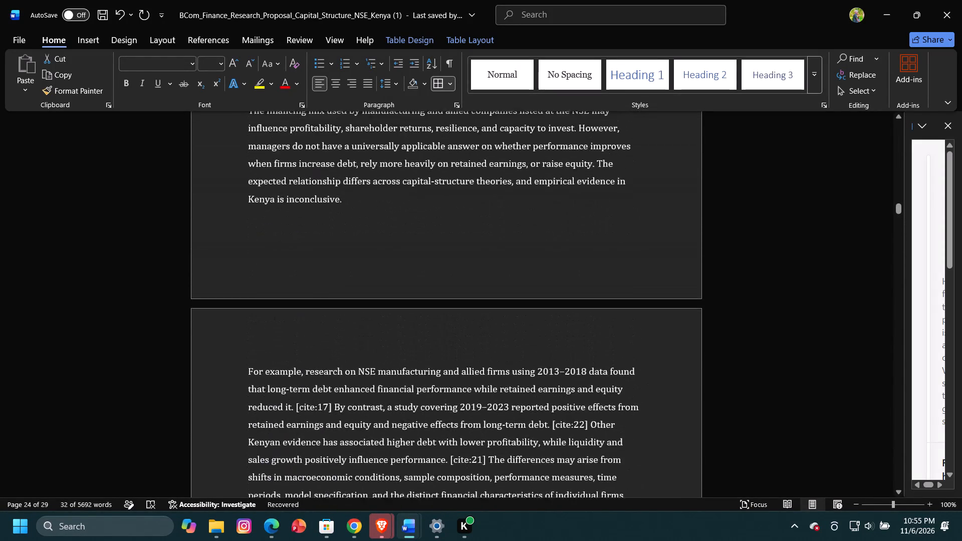
scroll(440, 179, "up", 19)
scroll(441, 176, "up", 13)
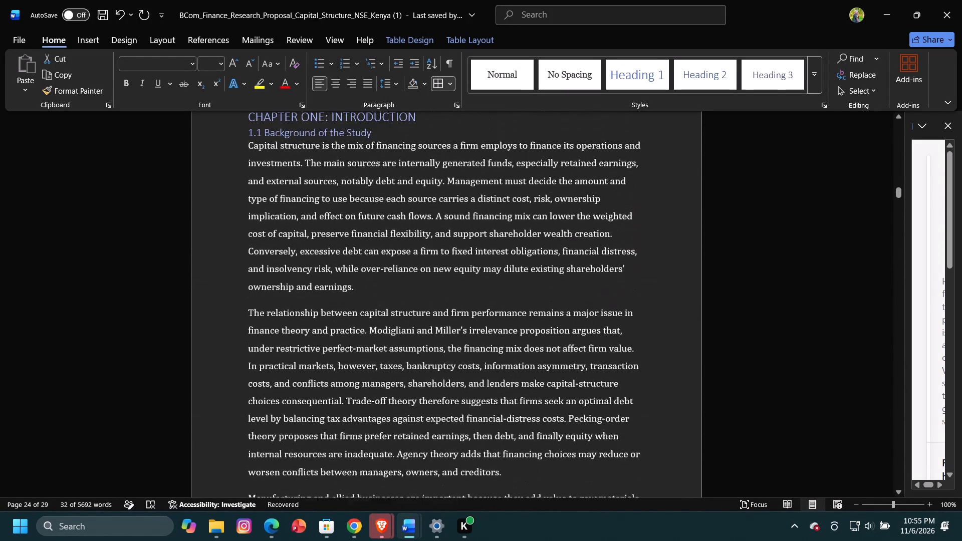
scroll(441, 173, "up", 4)
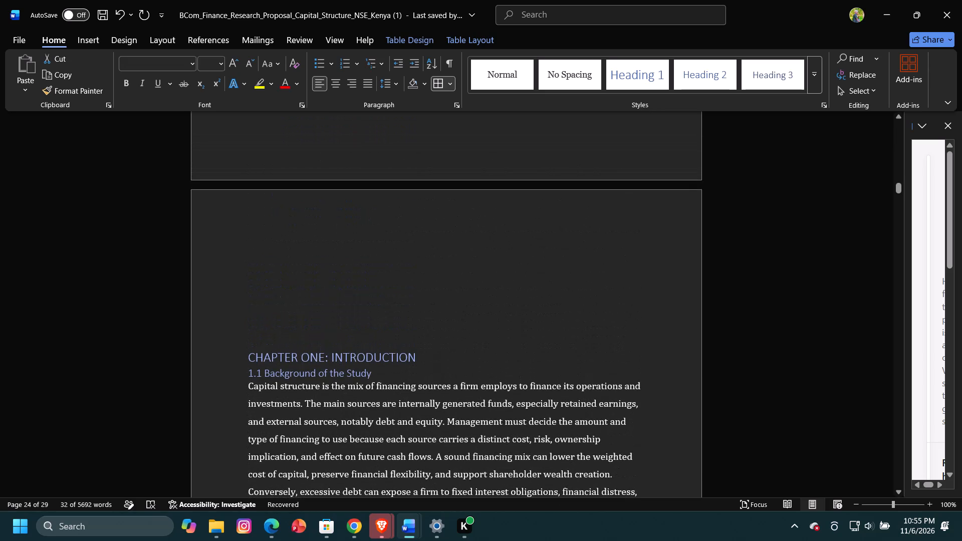
Save the formatted research proposal under its existing file name.
key("ctrl+s")
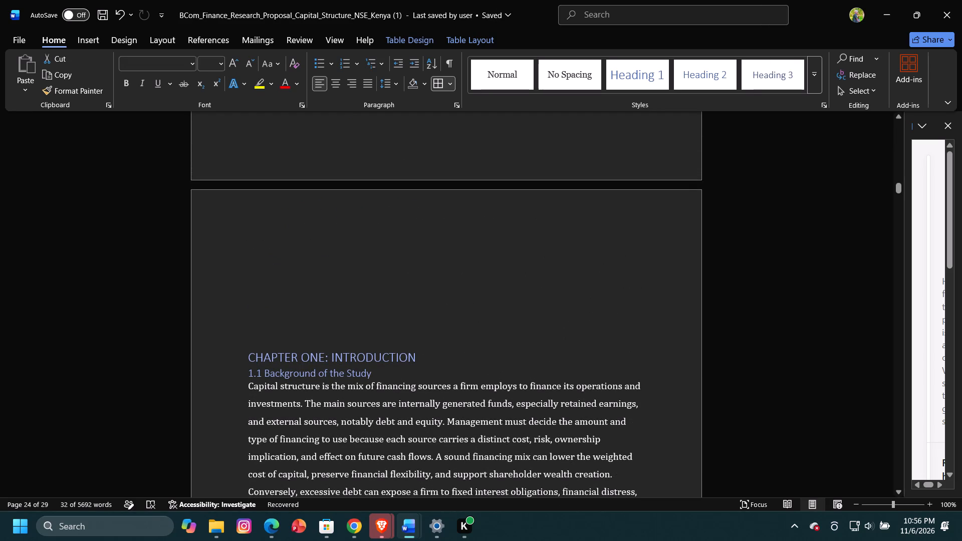
key("ctrl+s")
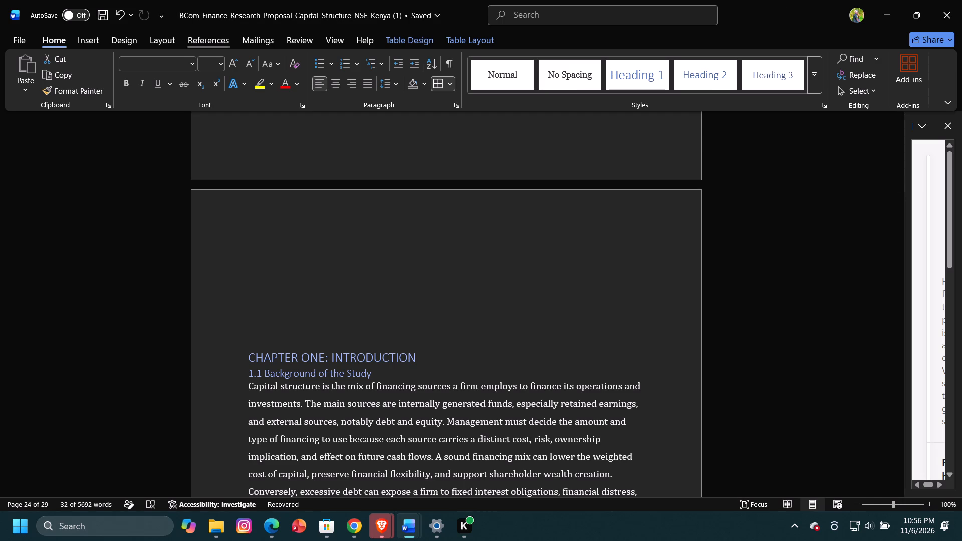
left_click(19, 34)
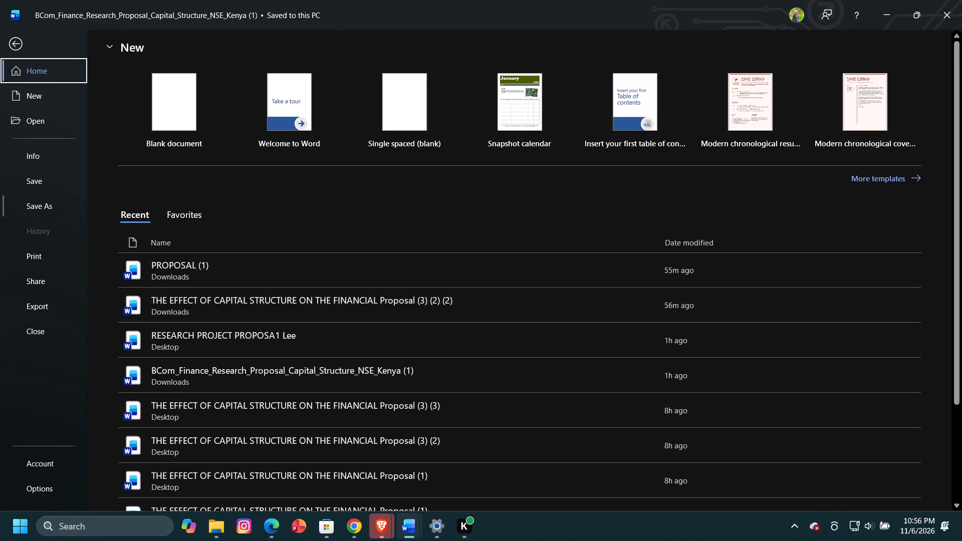
left_click_drag(60, 178, 61, 173)
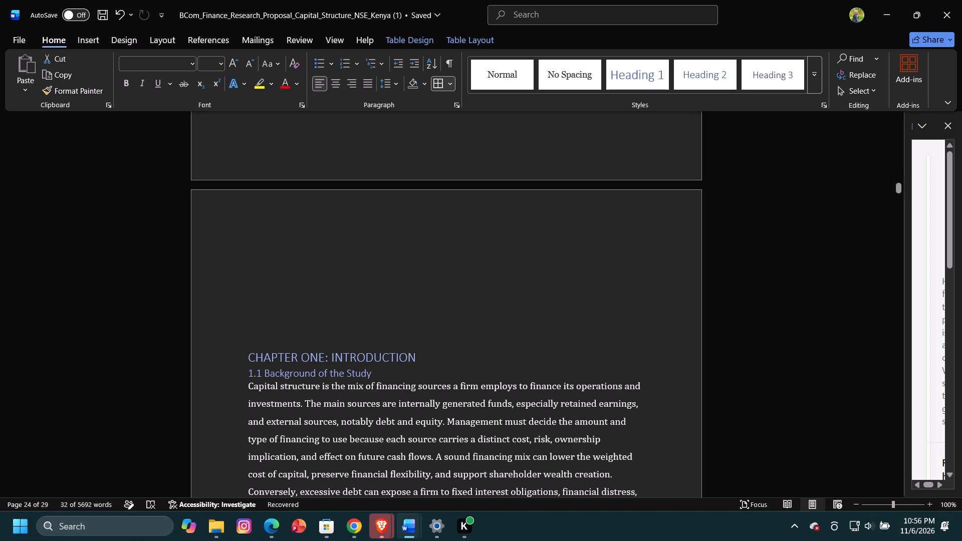
Open the saved document's file name and location details.
left_click(431, 10)
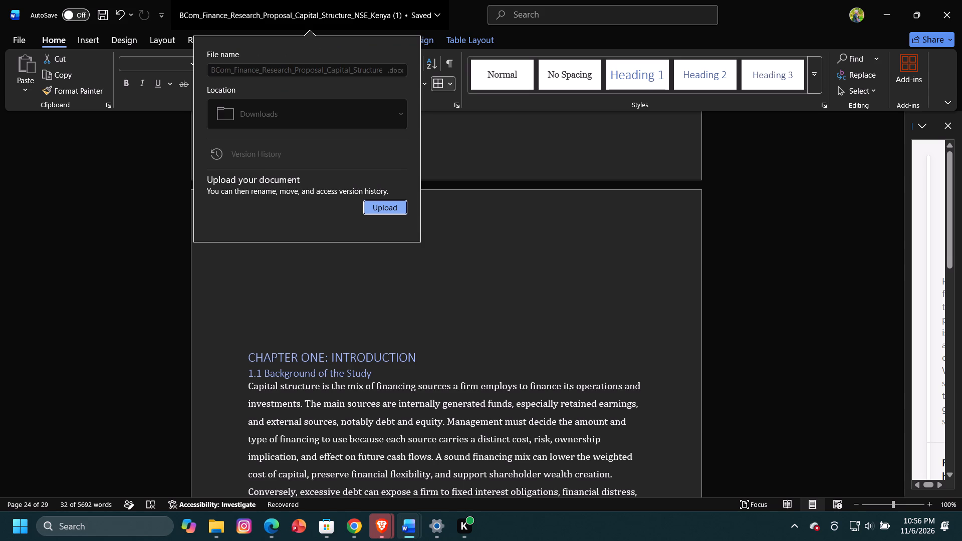
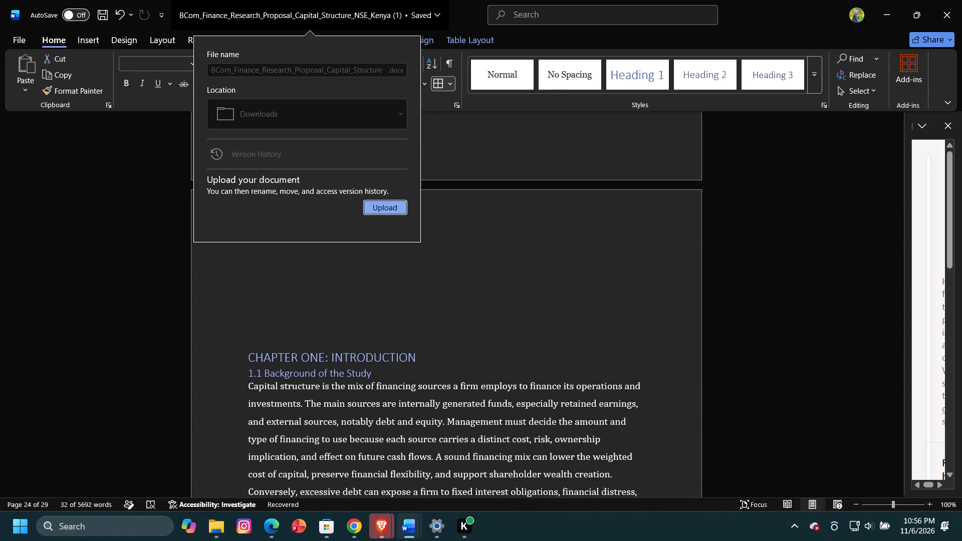
Review the pages before Chapter One backwards, examining the table of contents and the bordered table of key term definitions.
left_click(497, 243)
scroll(507, 225, "up", 9)
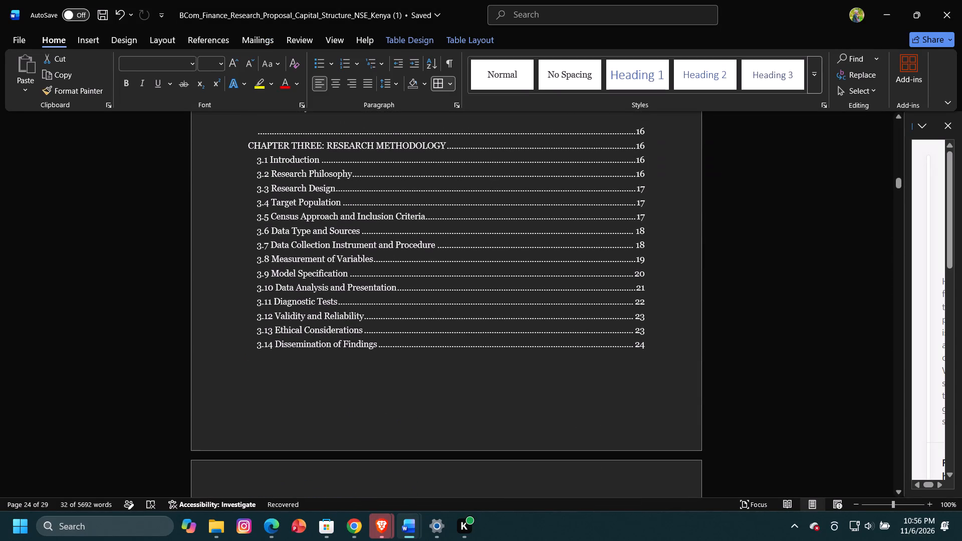
left_click(387, 533)
scroll(491, 256, "up", 8)
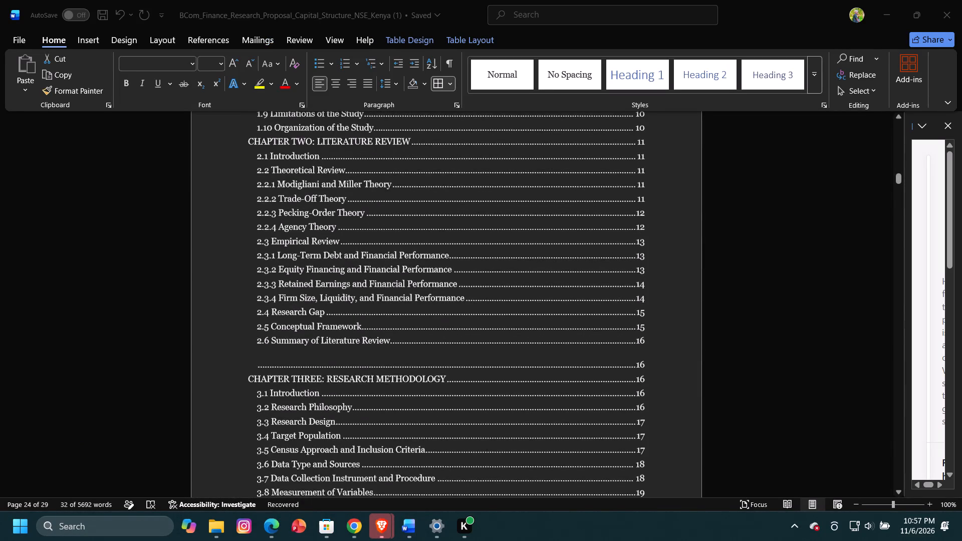
scroll(600, 194, "up", 10)
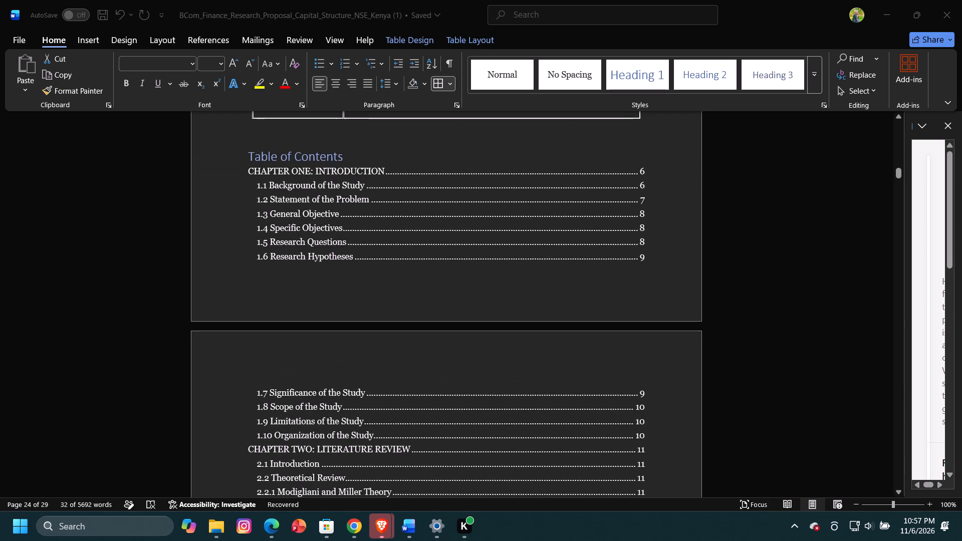
scroll(490, 322, "up", 6)
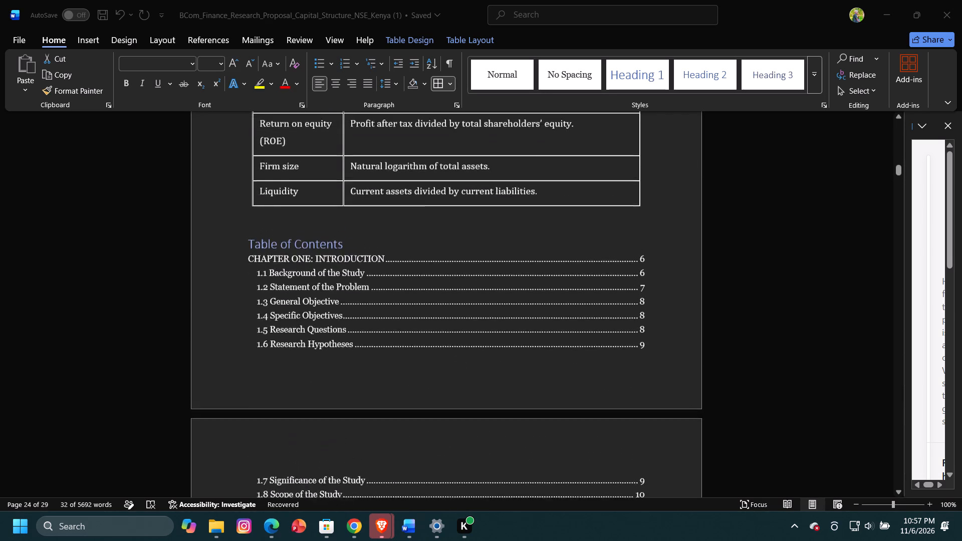
scroll(487, 313, "up", 5)
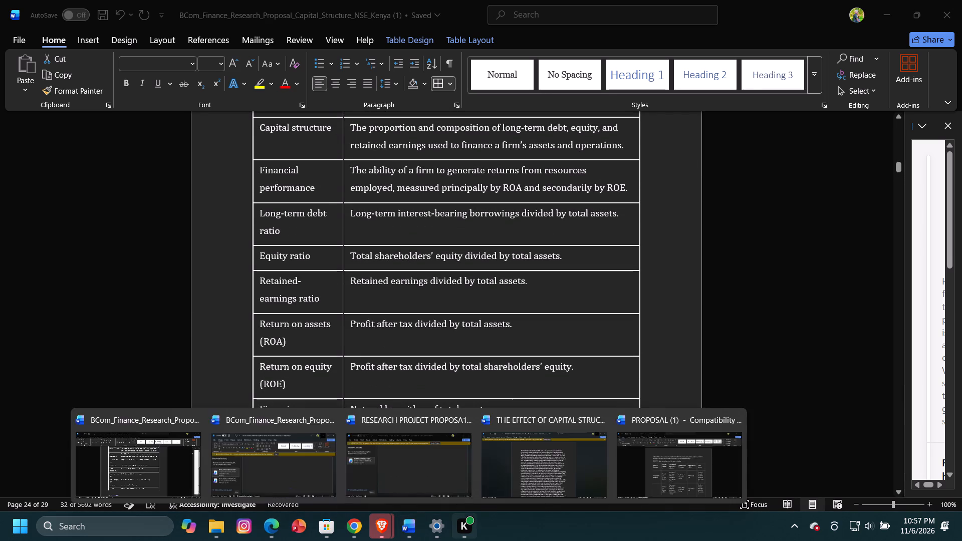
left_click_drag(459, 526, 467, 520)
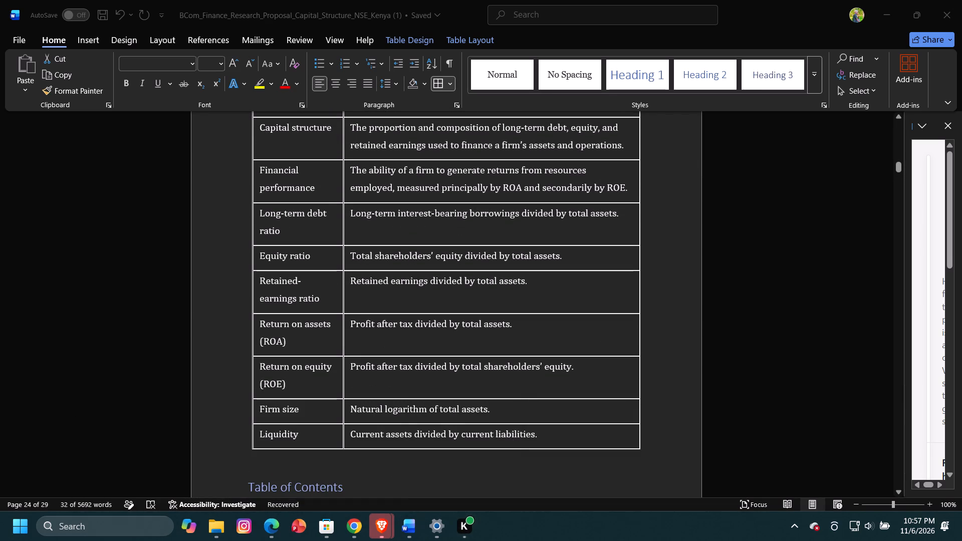
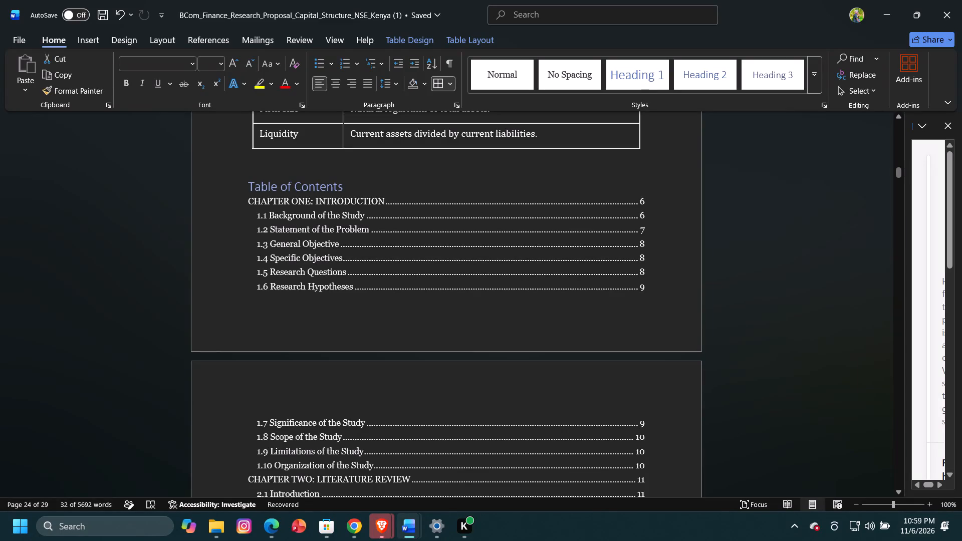
Place the cursor in the table of contents at the 1.6 Research Hypotheses entry.
left_click(850, 315)
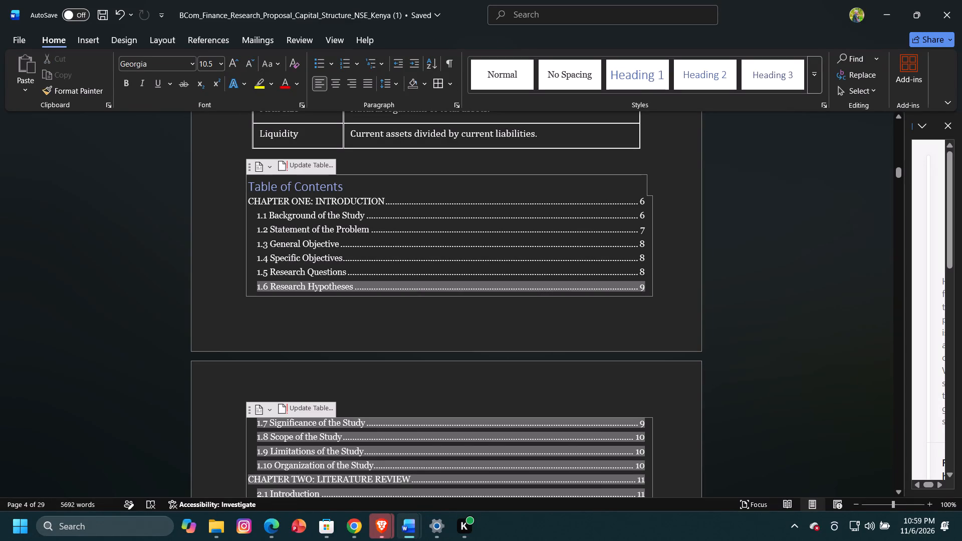